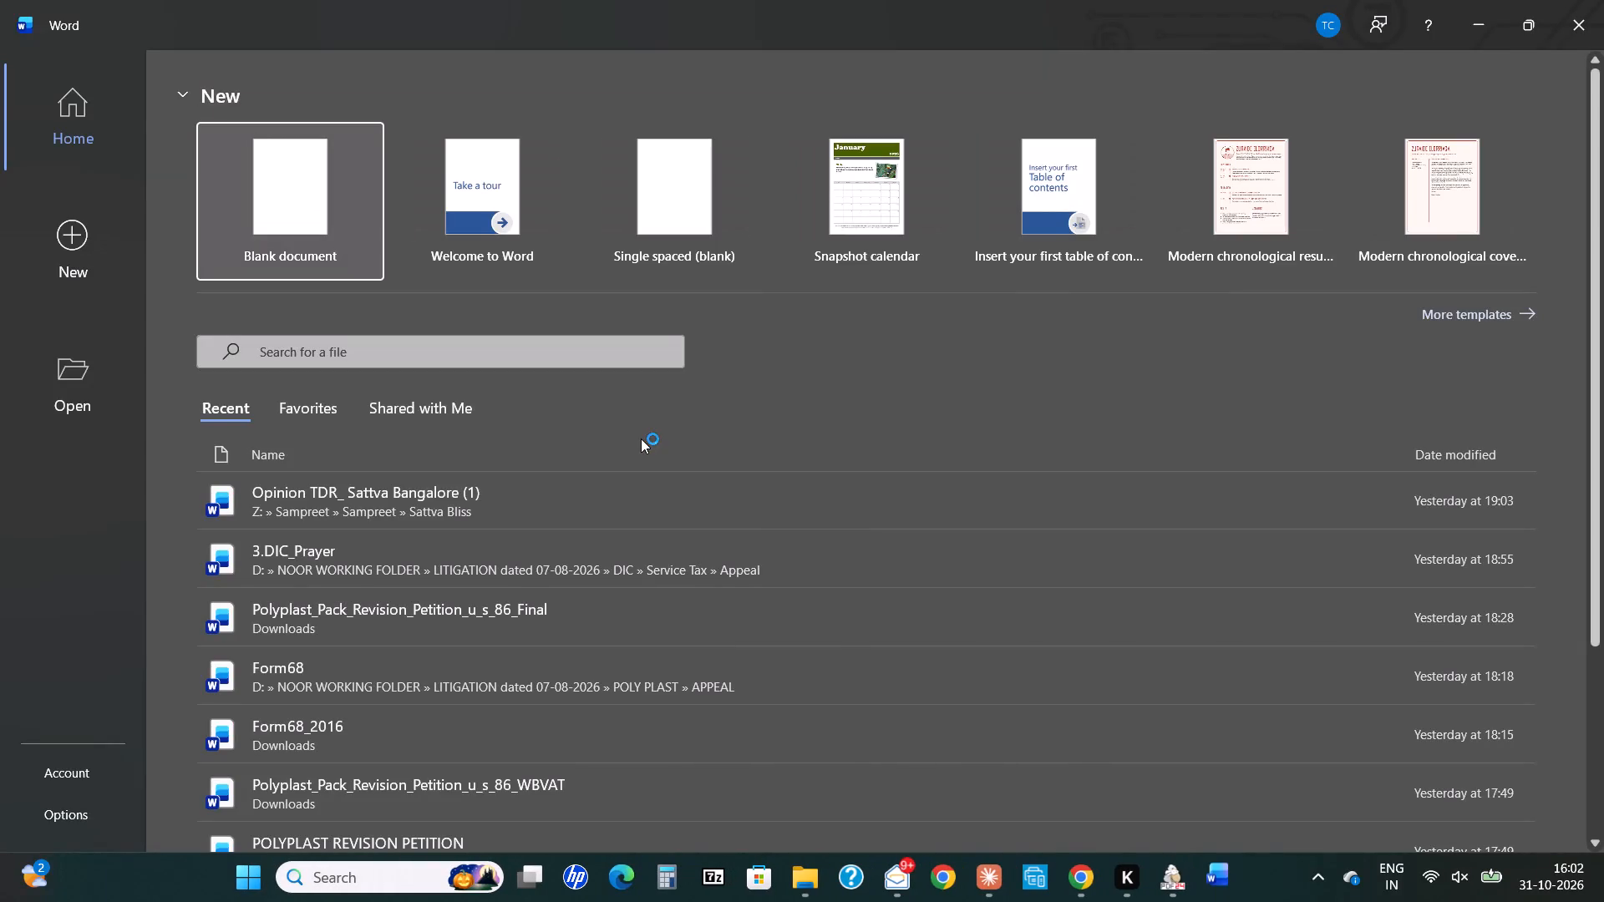
# Create a blank document and enter the heading INDEX.
pyautogui.press('Return')
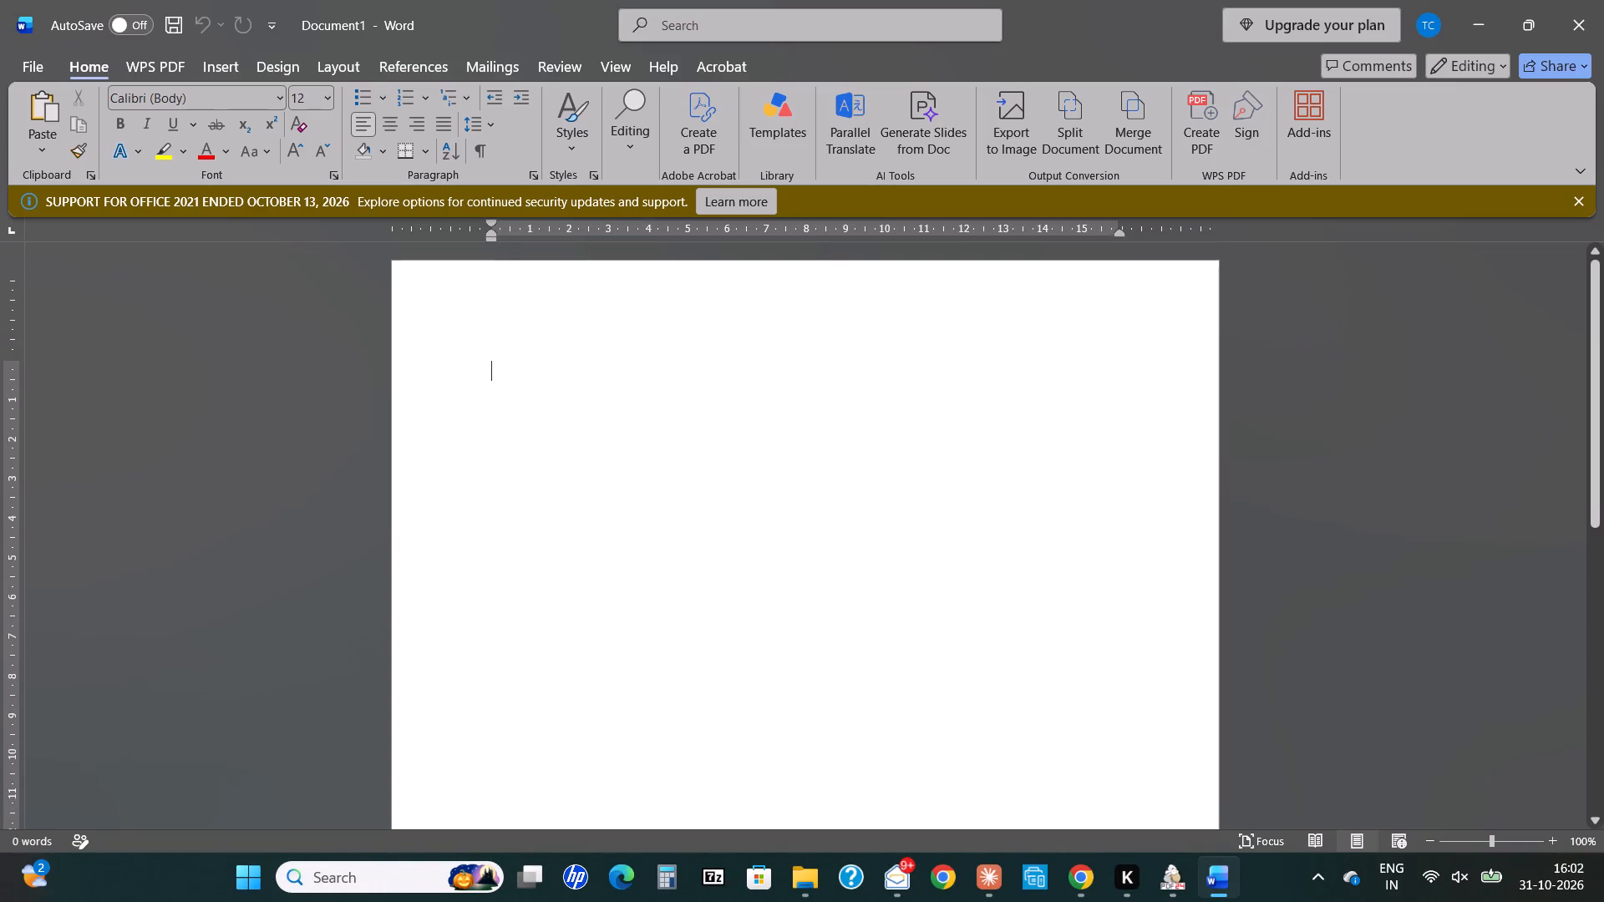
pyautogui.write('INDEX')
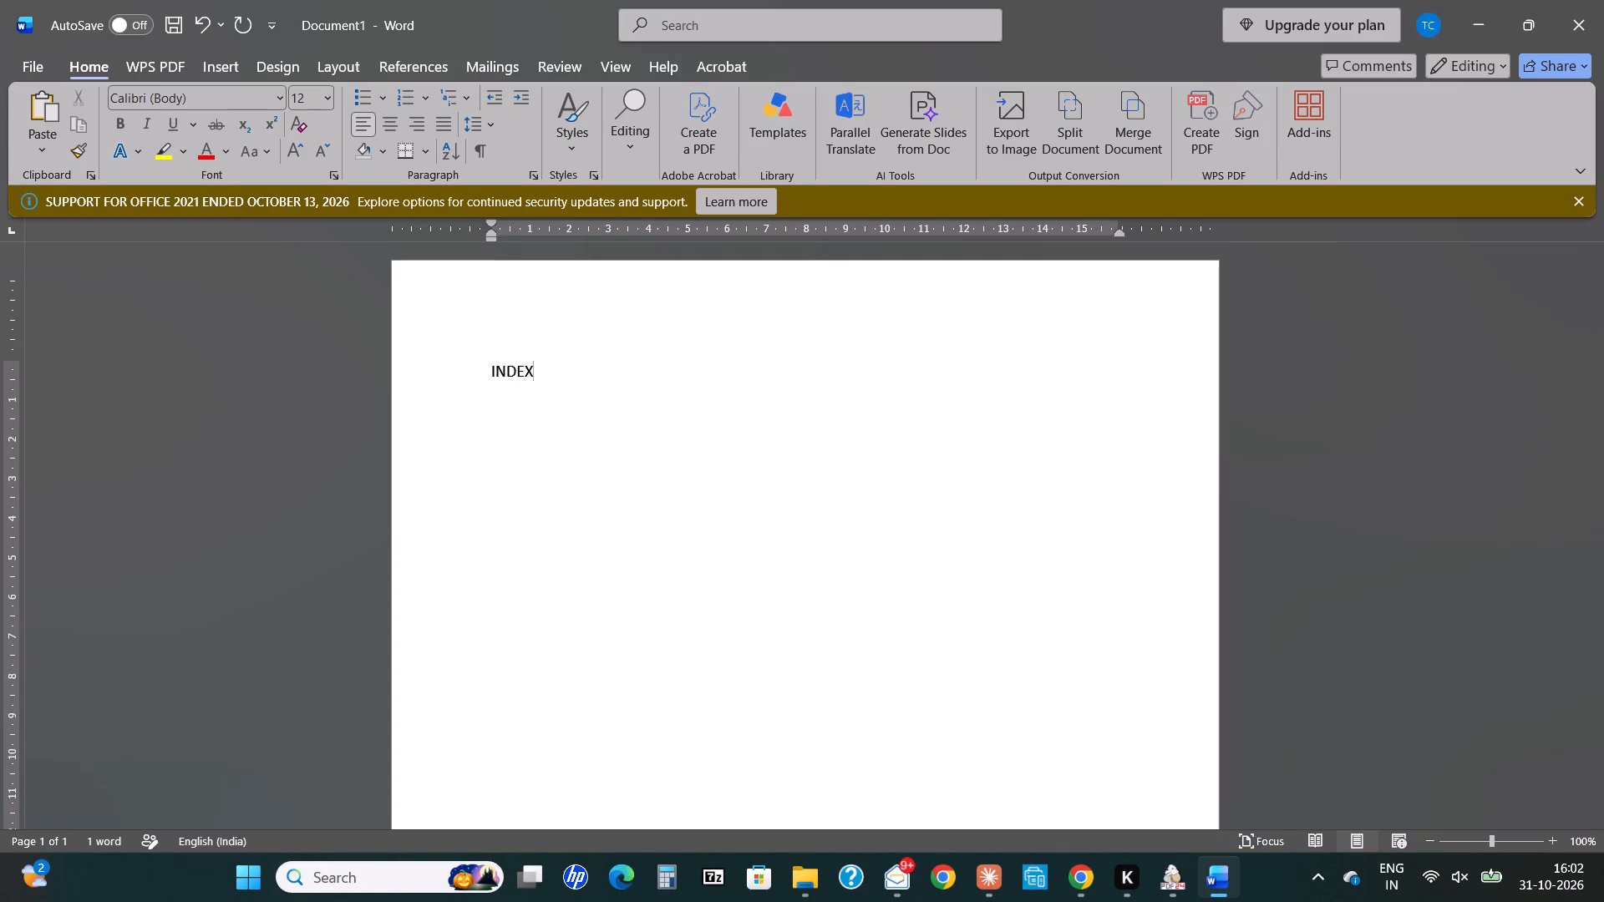
# Set the font of the whole document text to Times New Roman.
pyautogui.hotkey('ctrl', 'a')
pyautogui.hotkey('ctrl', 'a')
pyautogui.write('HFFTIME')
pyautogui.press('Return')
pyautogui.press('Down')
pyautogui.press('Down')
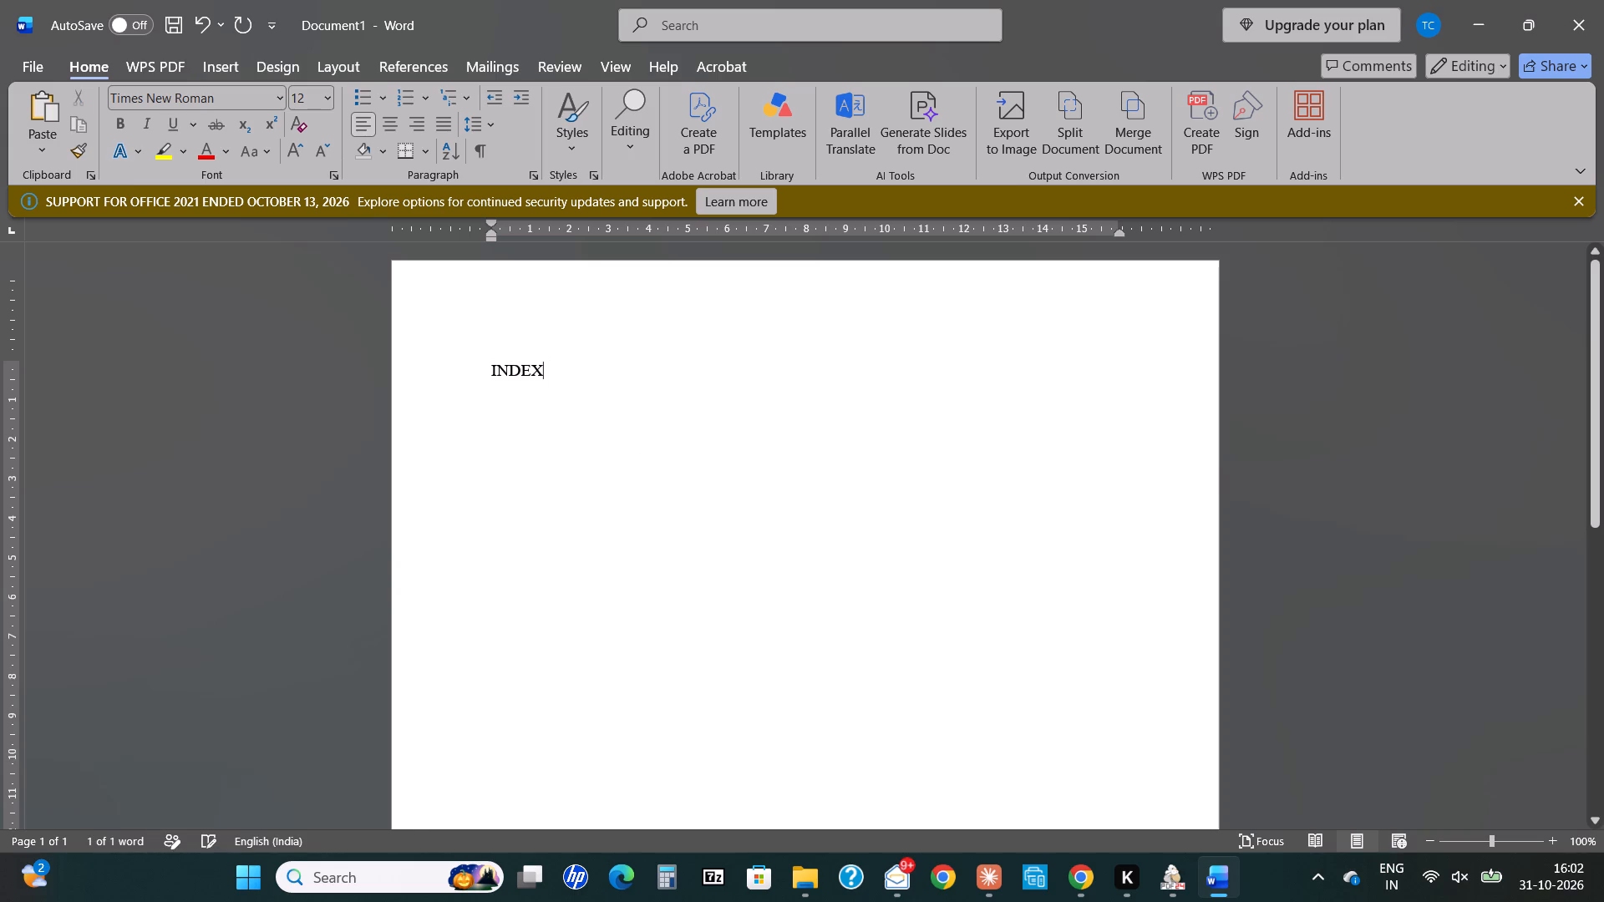
# Add a blank line below the INDEX heading and return to the heading line.
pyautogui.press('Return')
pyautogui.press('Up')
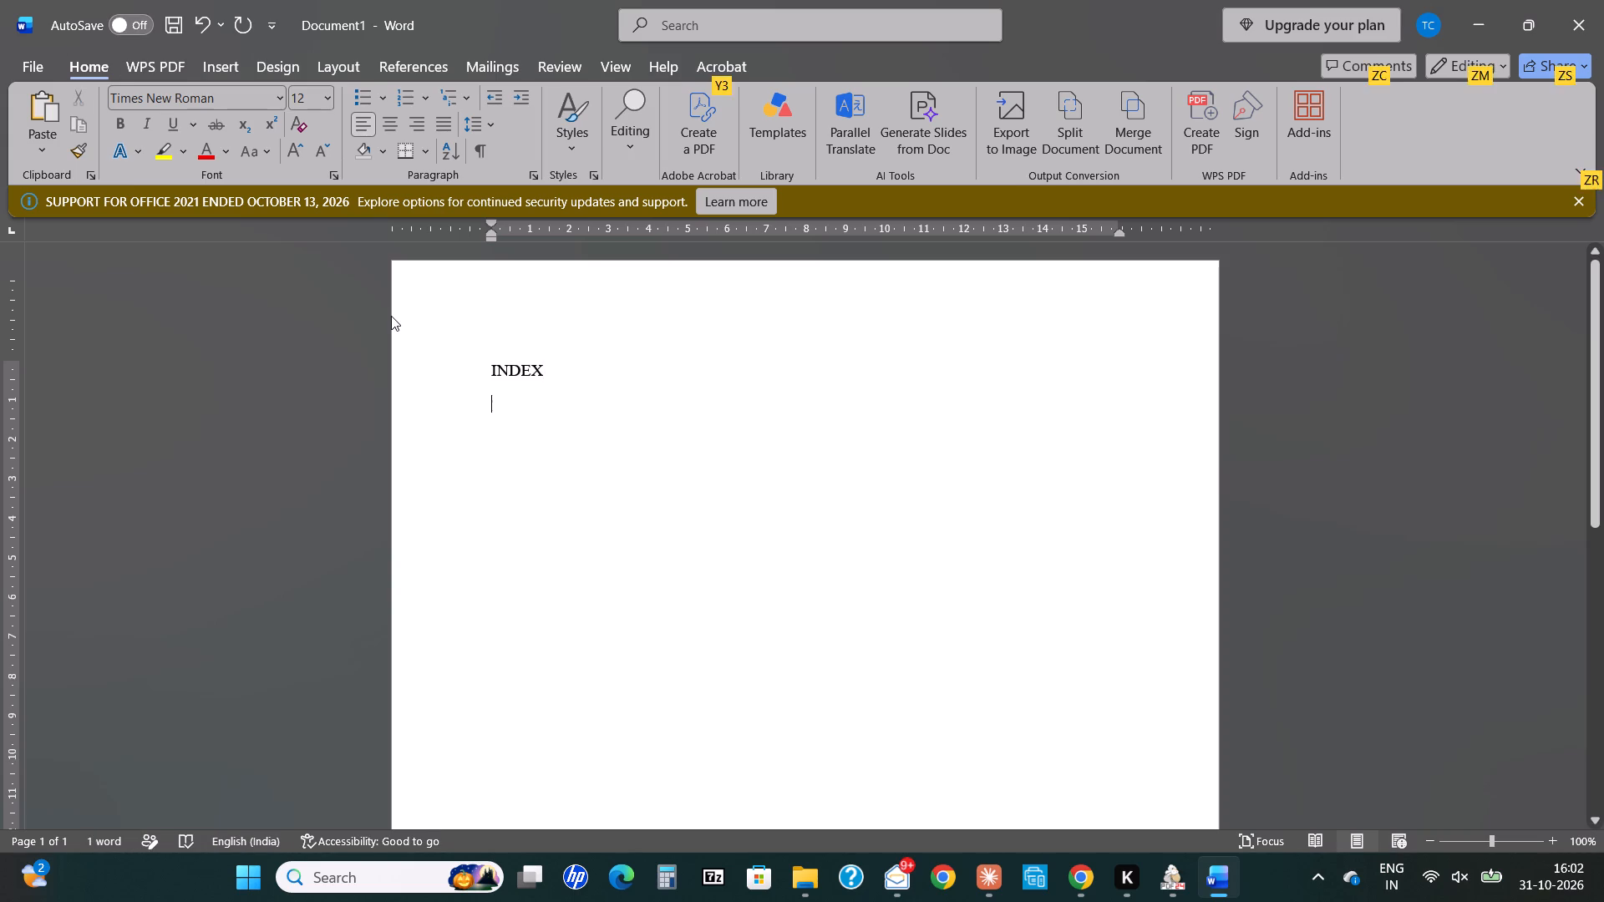
# Start inserting a table at the INDEX heading line, extending its size to two columns by one row.
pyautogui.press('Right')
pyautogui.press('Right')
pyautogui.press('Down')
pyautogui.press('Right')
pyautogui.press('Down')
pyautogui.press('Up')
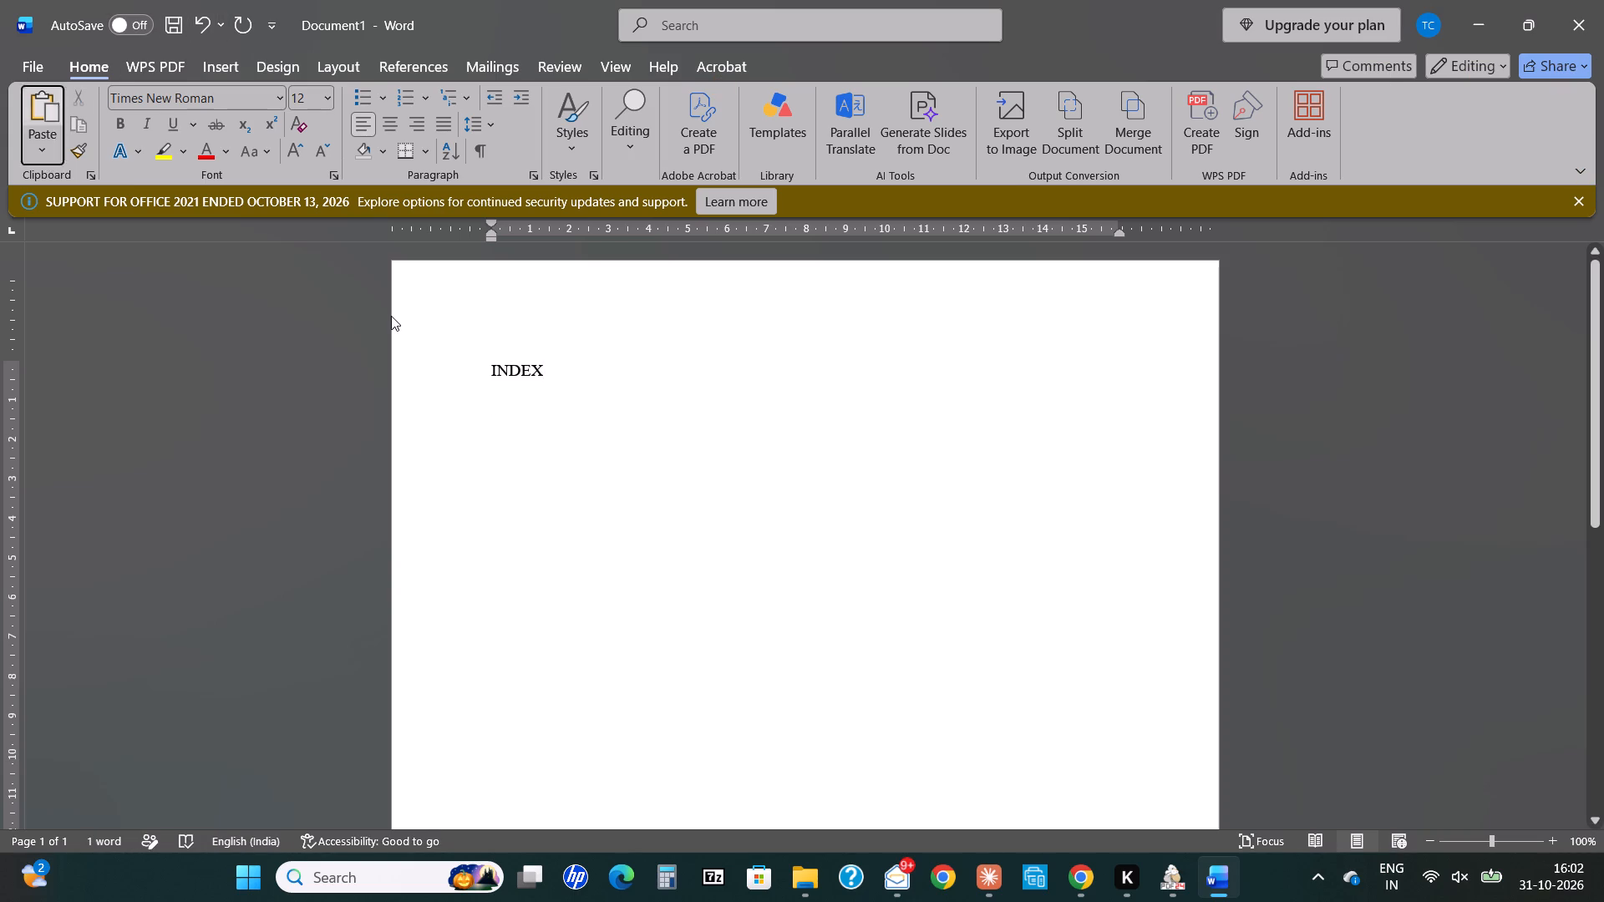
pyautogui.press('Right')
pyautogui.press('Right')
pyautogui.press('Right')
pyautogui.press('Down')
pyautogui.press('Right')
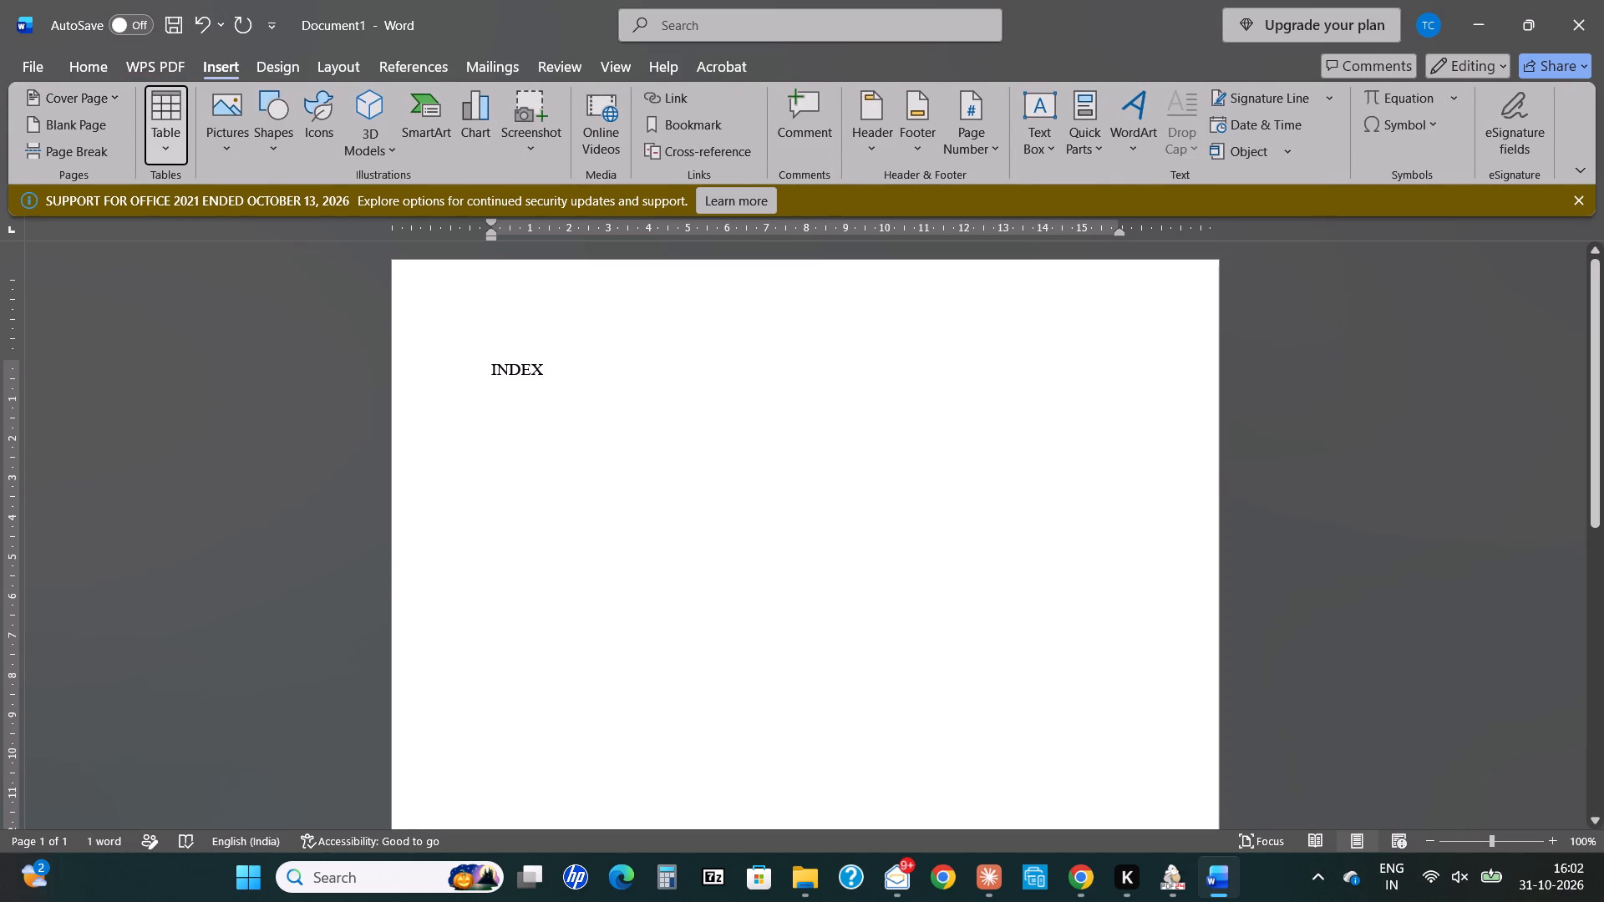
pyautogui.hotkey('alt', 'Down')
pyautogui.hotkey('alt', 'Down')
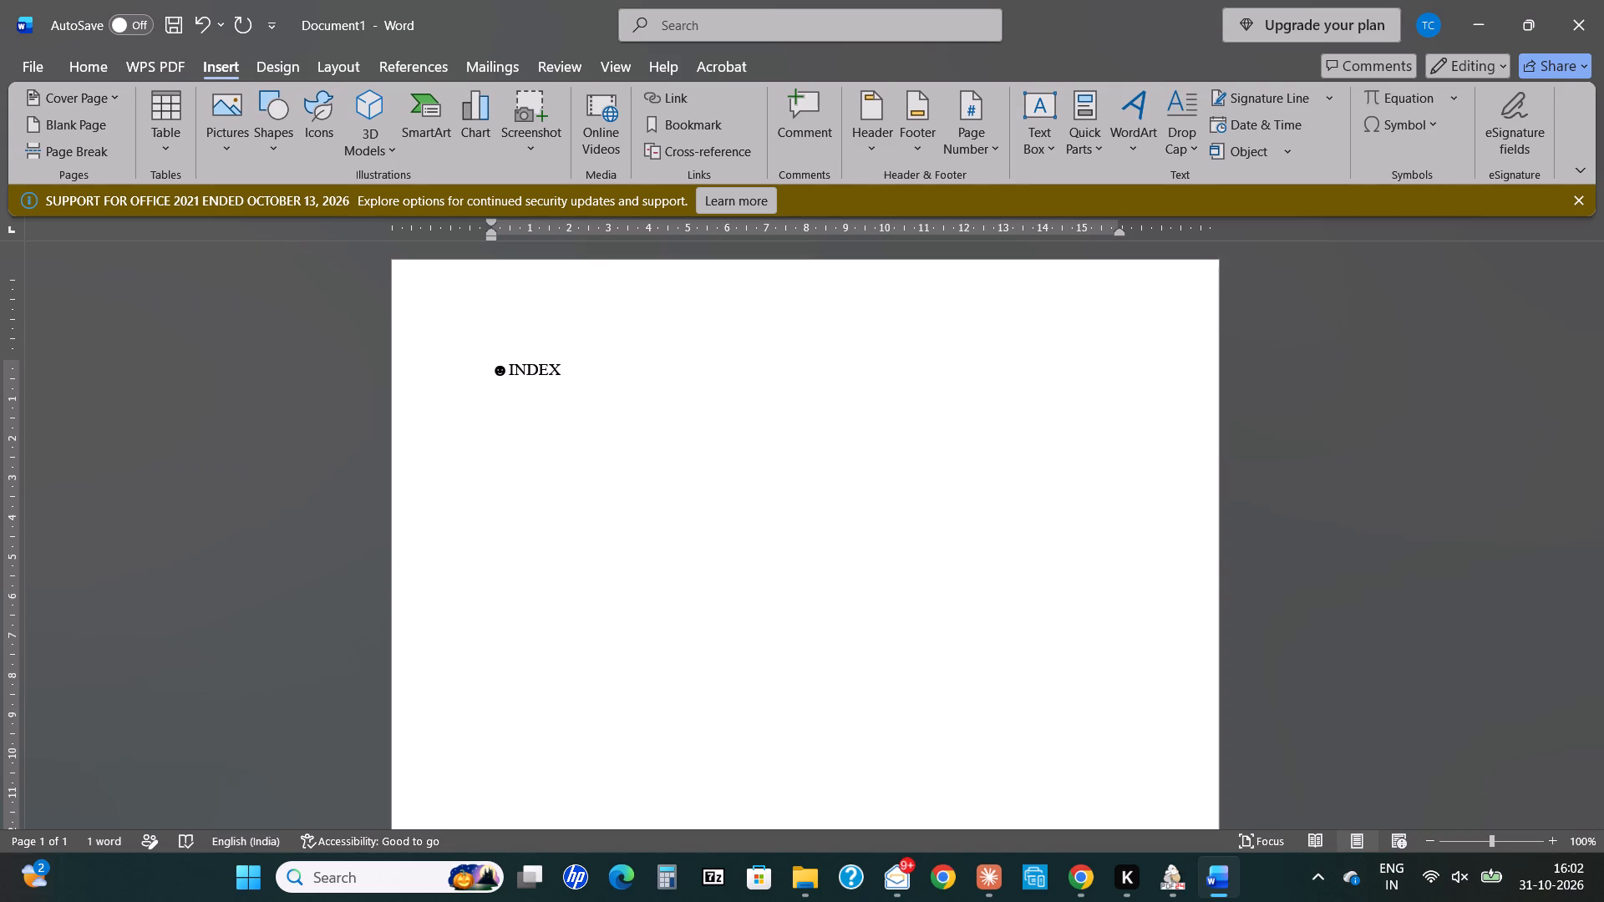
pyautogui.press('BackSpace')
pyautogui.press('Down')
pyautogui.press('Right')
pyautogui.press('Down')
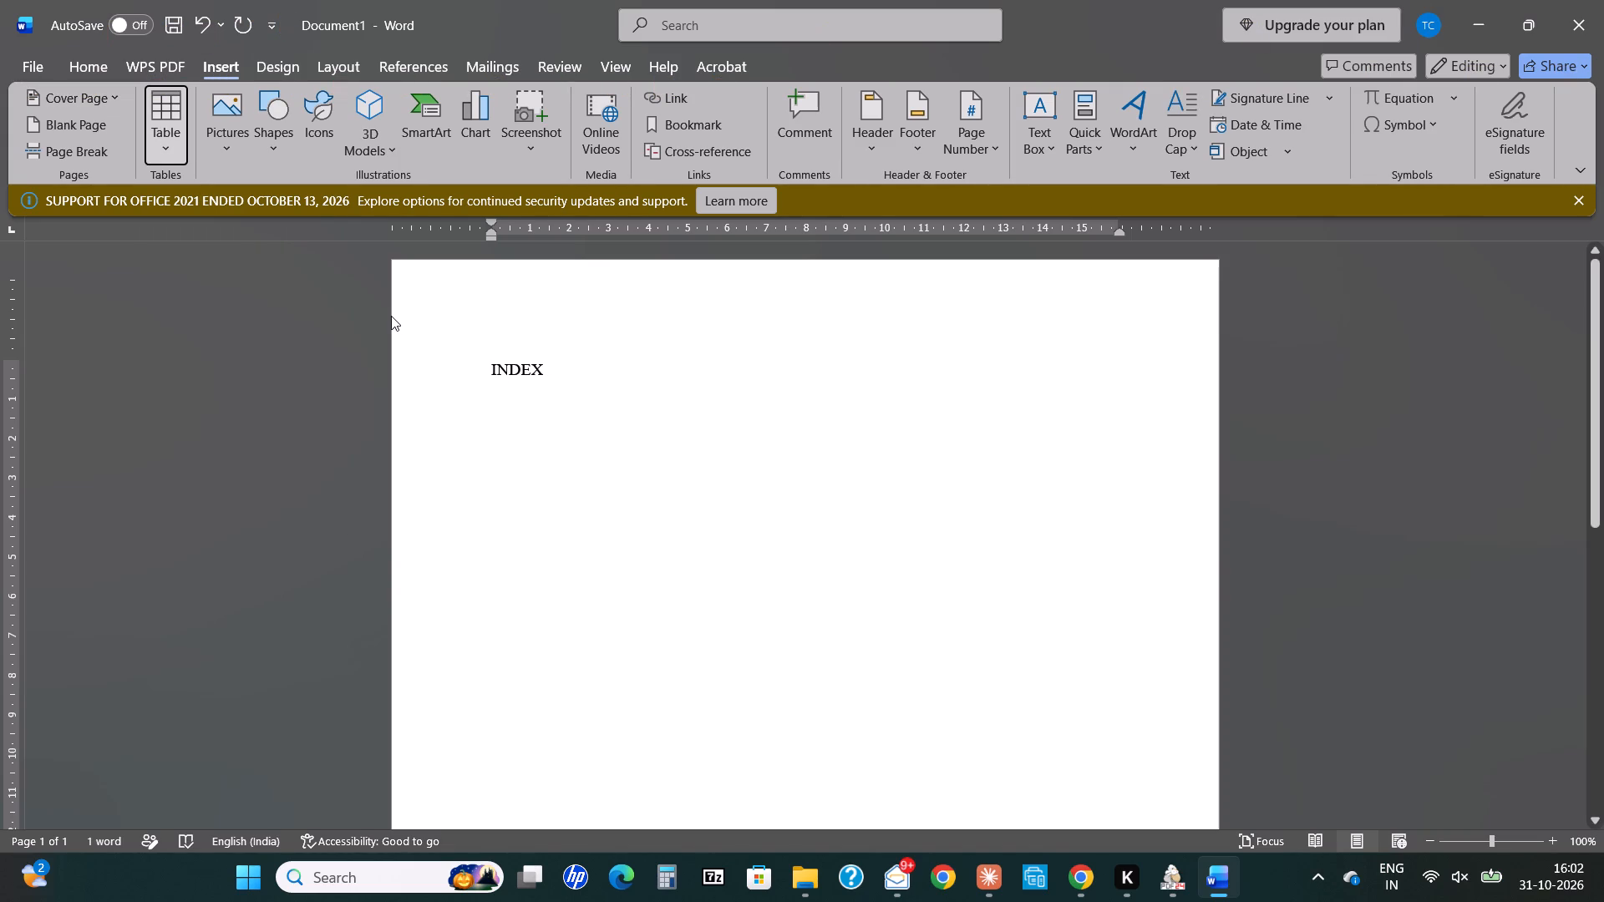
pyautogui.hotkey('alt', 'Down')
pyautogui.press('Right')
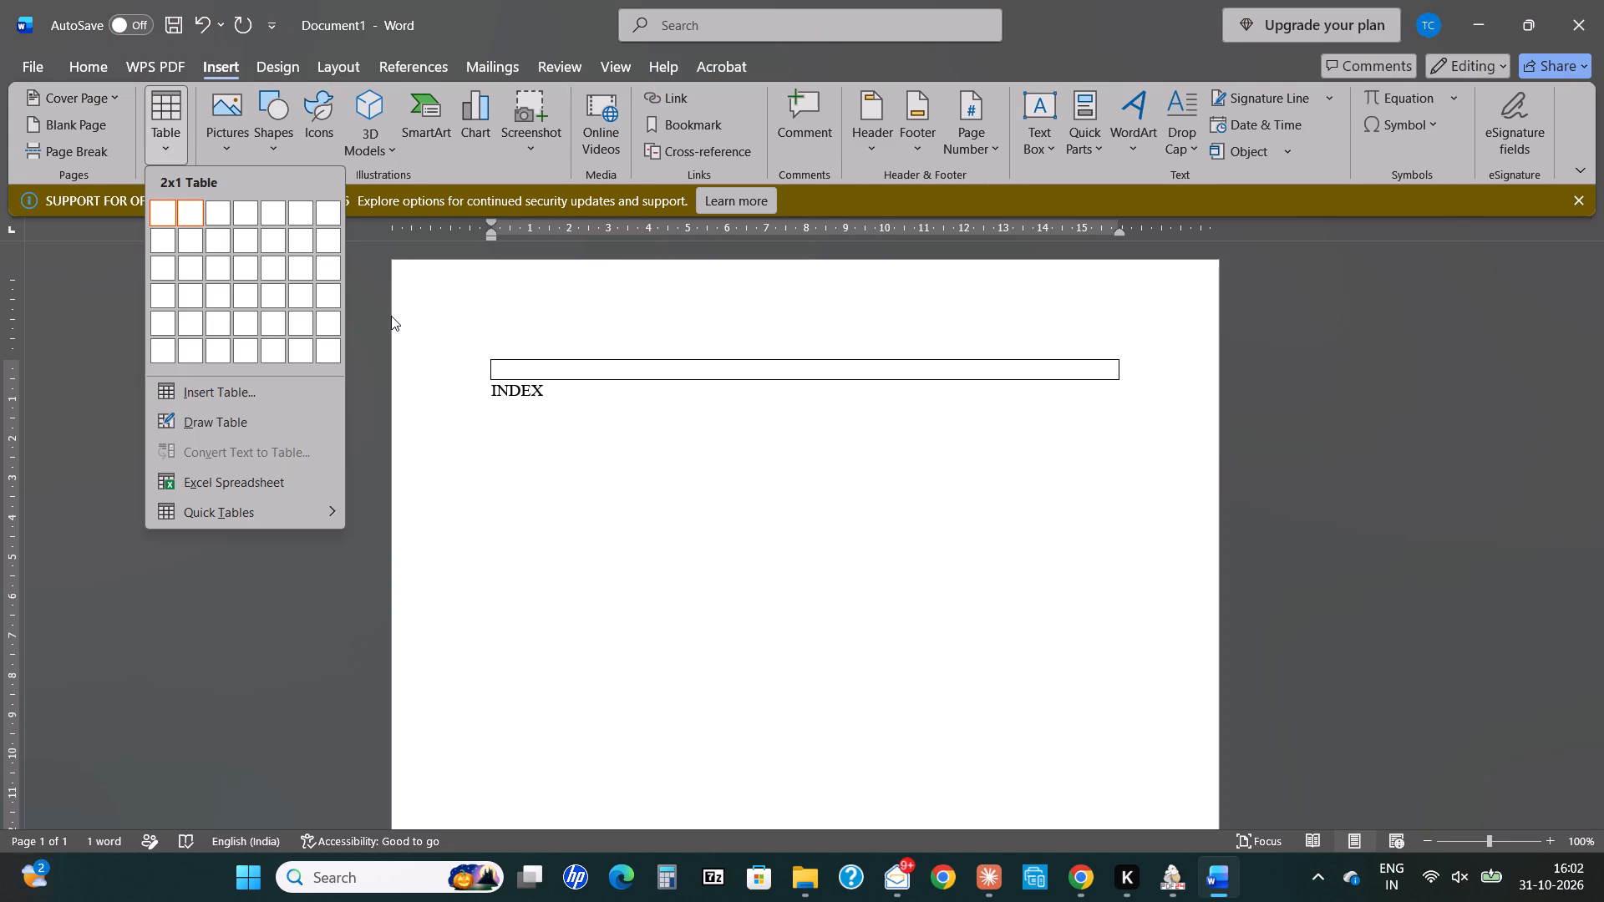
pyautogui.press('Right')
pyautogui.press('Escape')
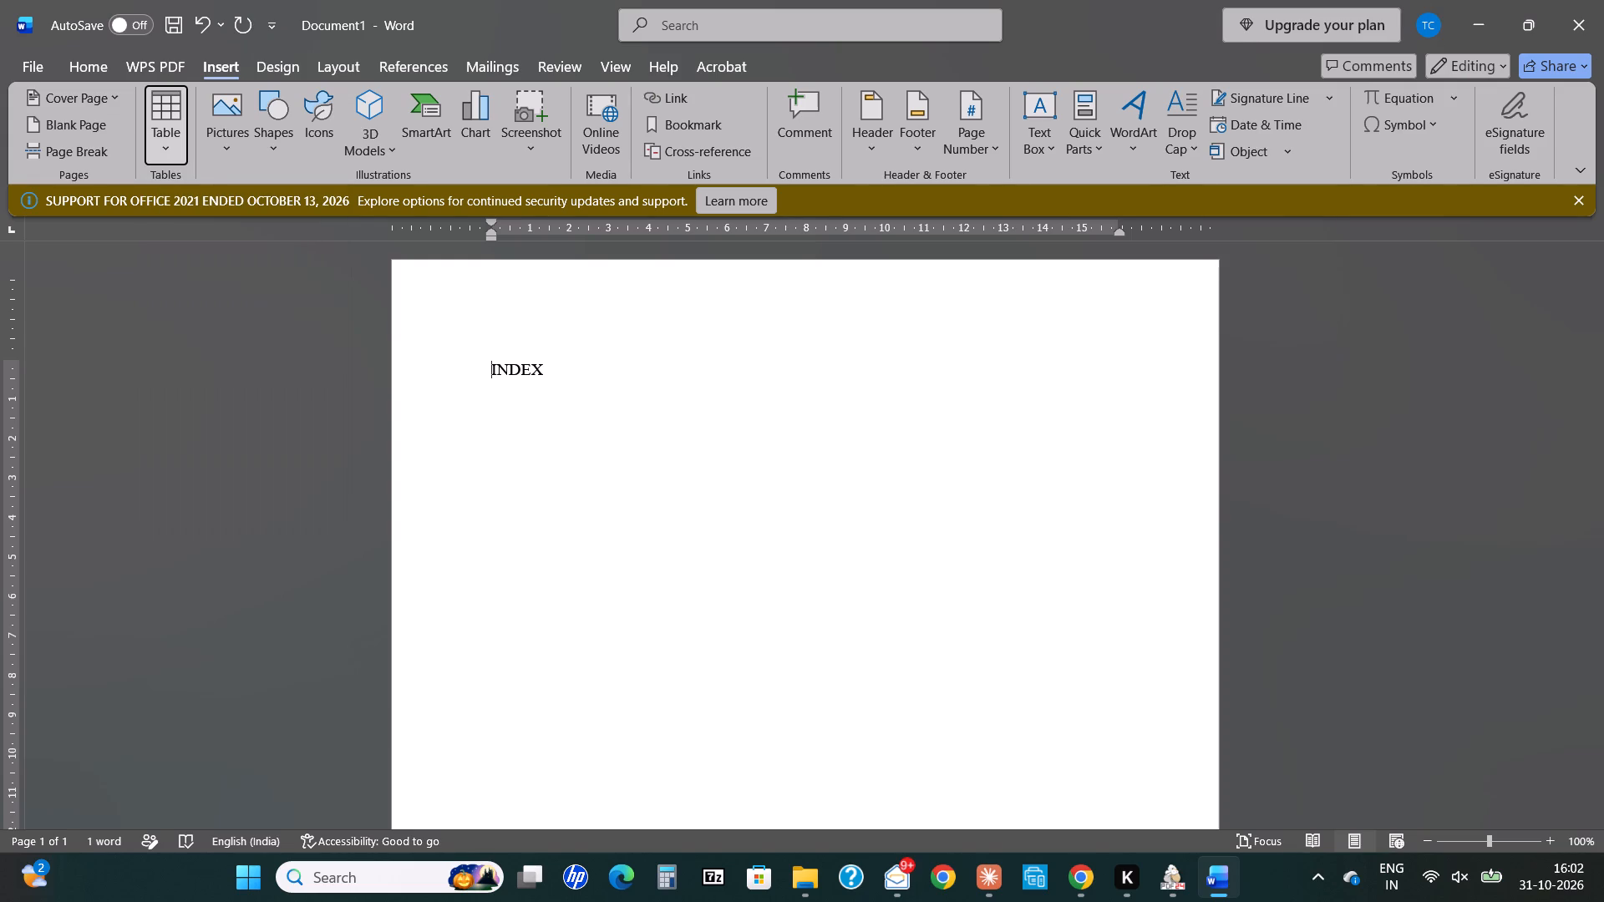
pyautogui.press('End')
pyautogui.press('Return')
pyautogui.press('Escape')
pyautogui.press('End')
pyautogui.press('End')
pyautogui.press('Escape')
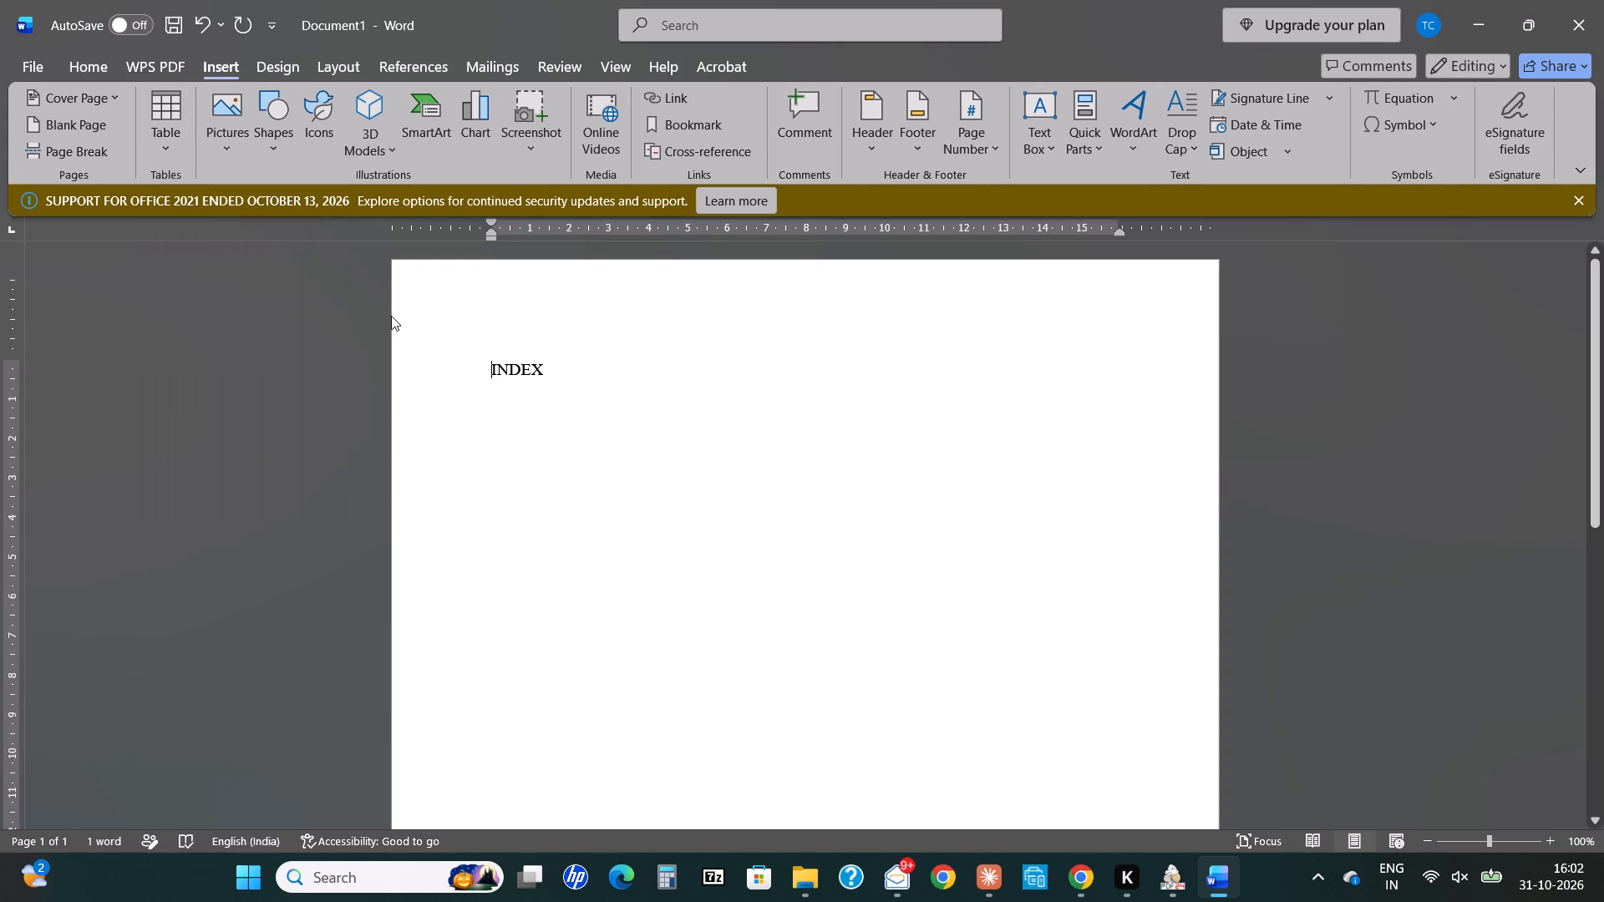
# Insert a table with three columns and one row on a new line below the INDEX heading.
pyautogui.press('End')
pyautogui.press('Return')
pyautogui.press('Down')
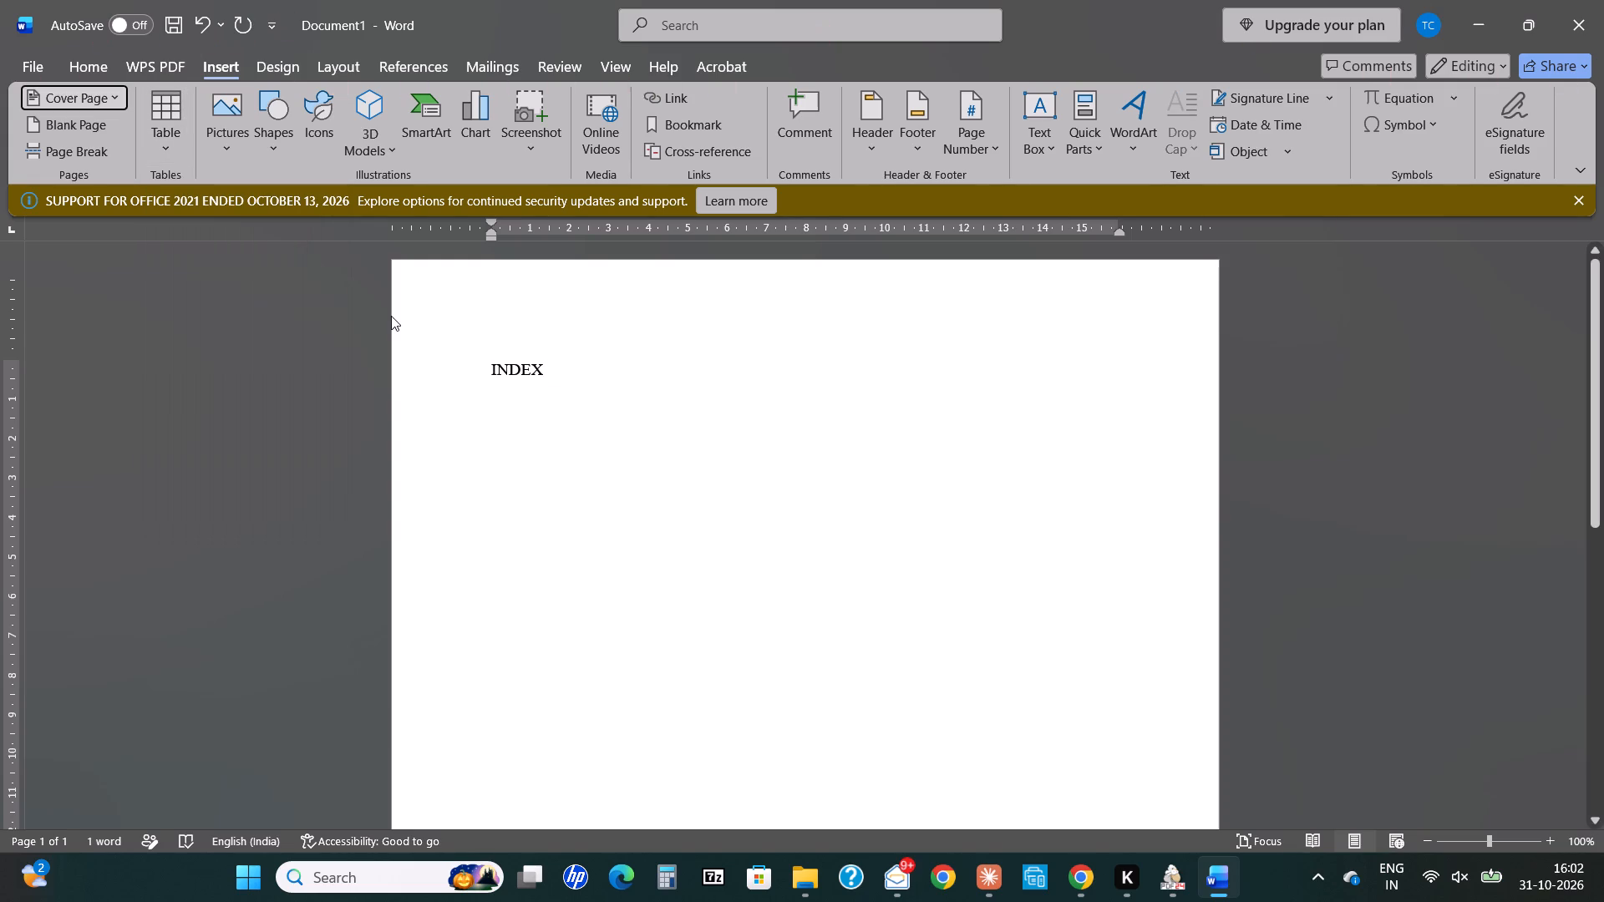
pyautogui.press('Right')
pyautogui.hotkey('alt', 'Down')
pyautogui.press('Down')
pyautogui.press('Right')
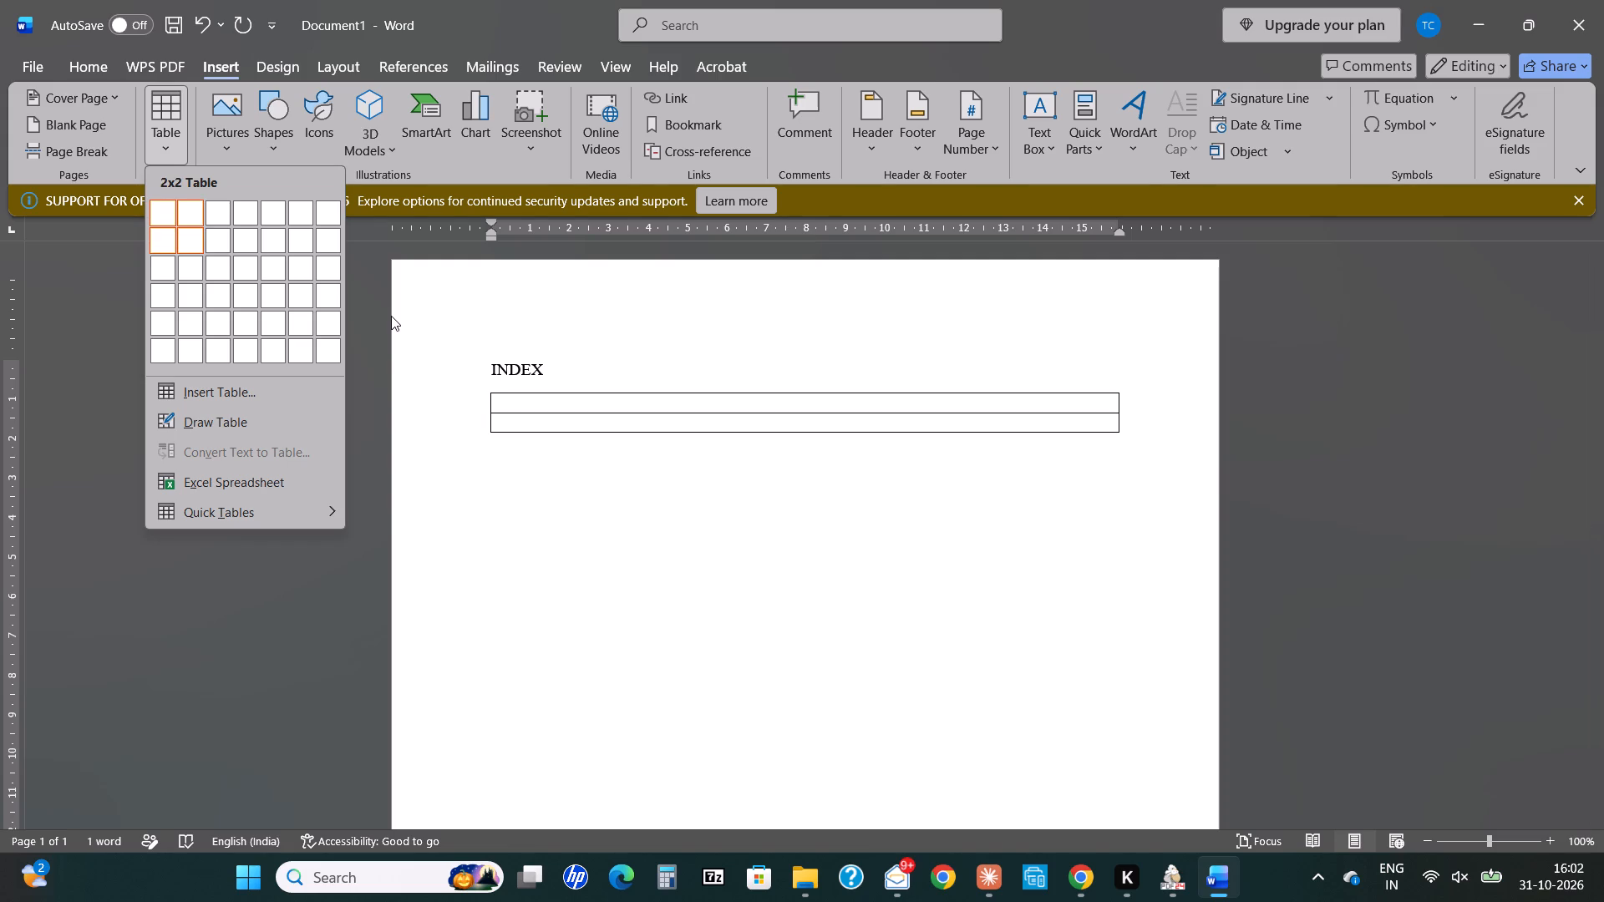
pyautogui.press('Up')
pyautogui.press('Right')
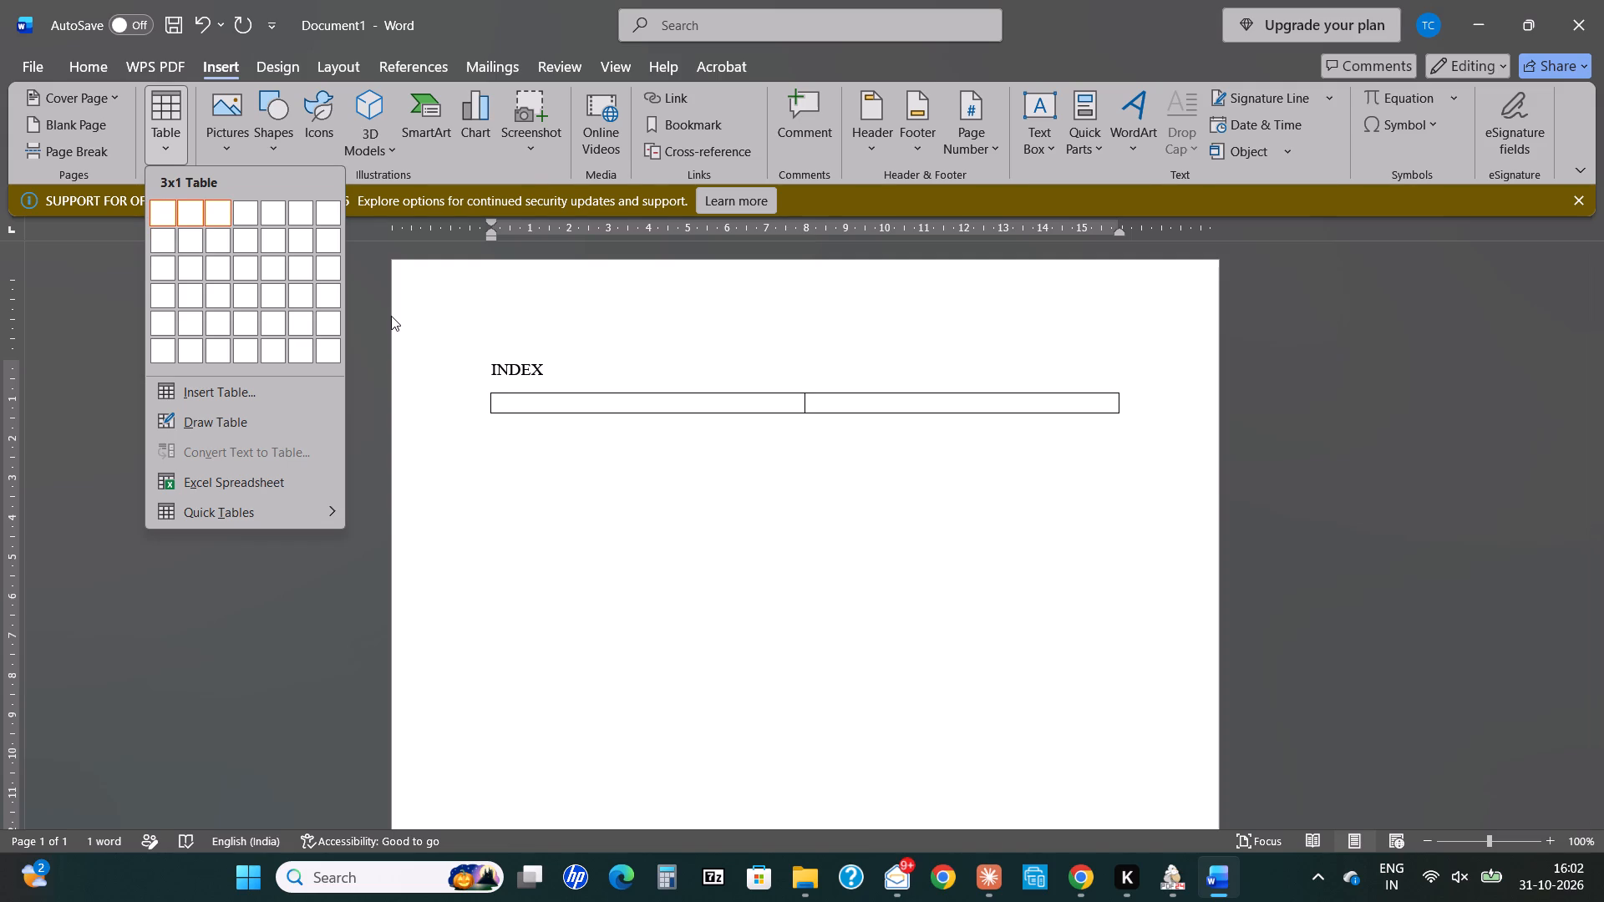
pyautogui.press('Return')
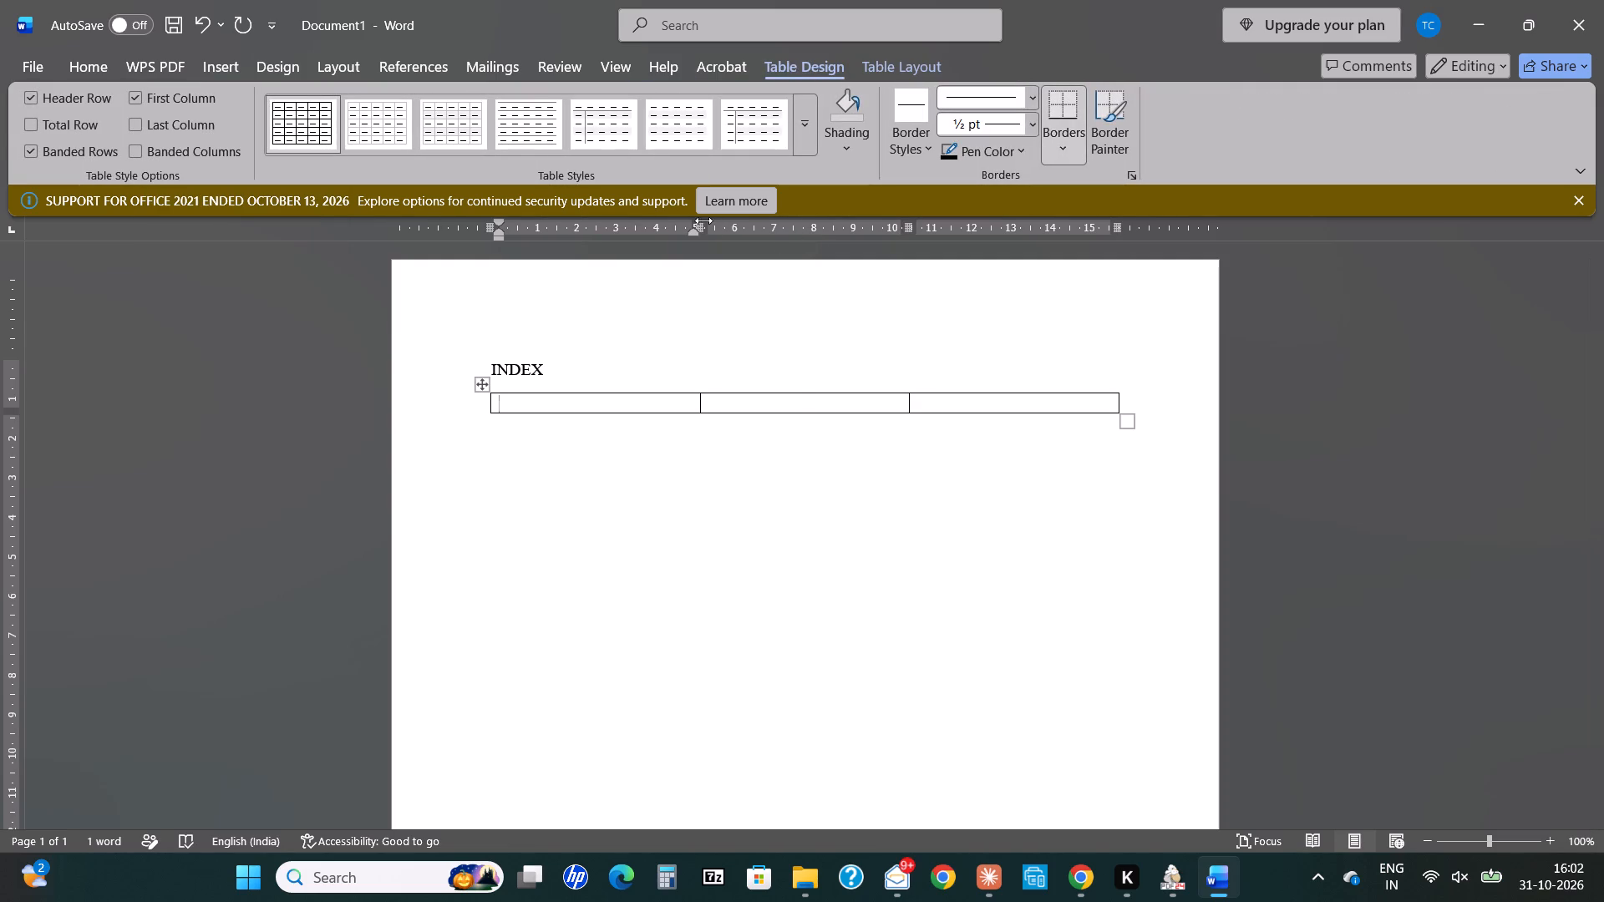
# Narrow the table's first column so its edge sits at about the 1 cm ruler mark.
pyautogui.moveTo(701, 225); pyautogui.dragTo(541, 232)
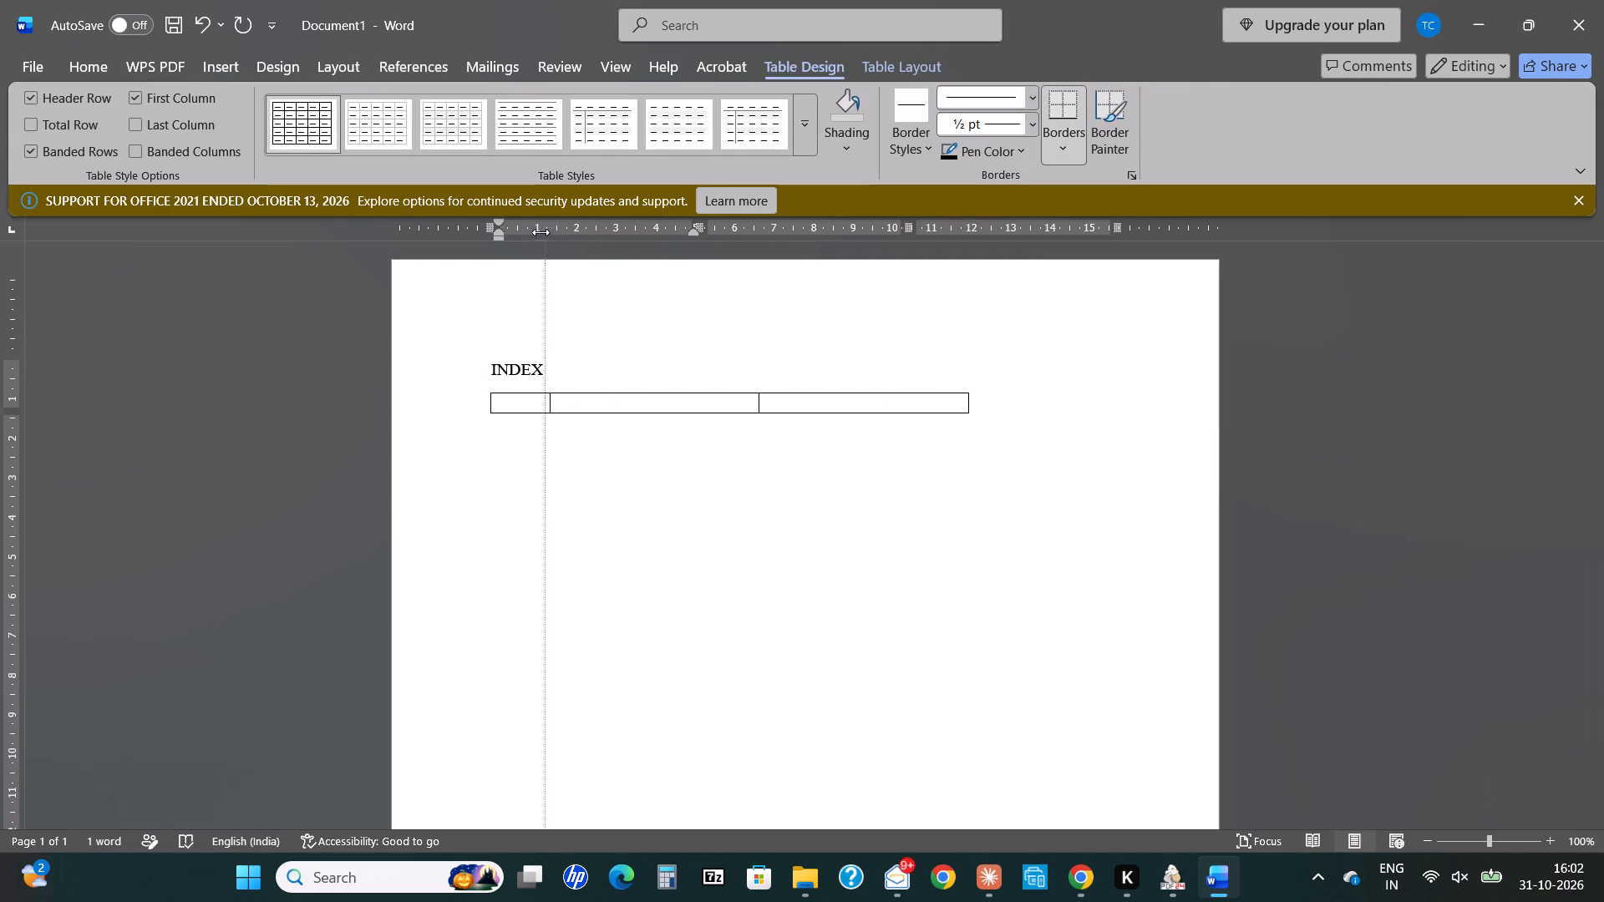
pyautogui.moveTo(541, 232); pyautogui.dragTo(538, 231)
# Enter "SL. NO" as the heading in the table's first cell.
pyautogui.write('sl')
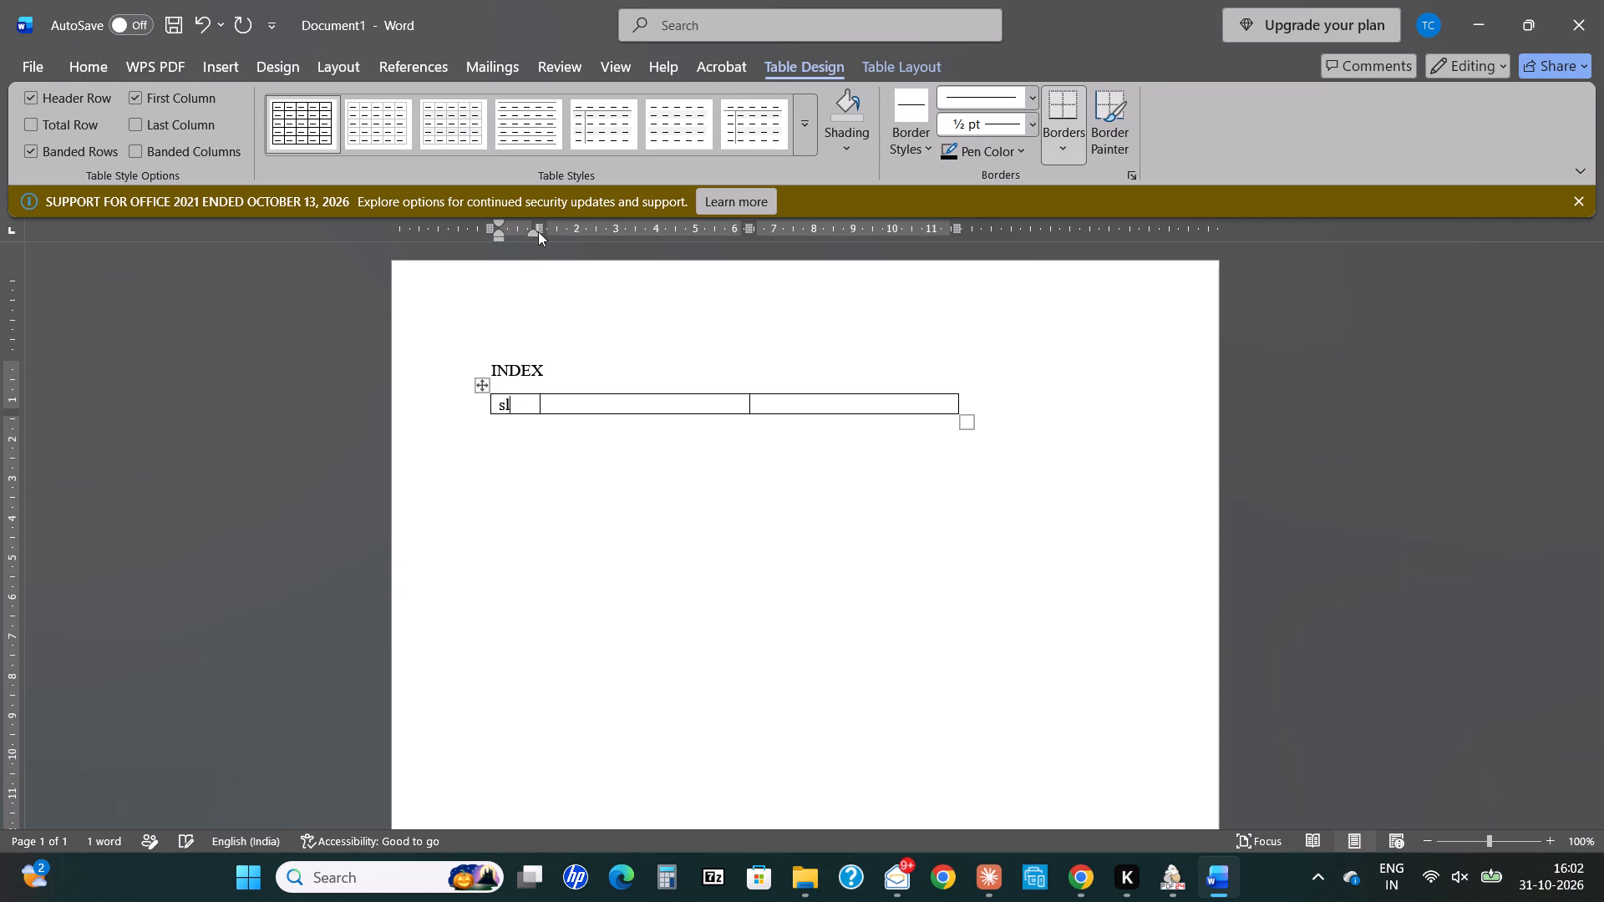
pyautogui.press('BackSpace')
pyautogui.write('SL?')
pyautogui.press('BackSpace')
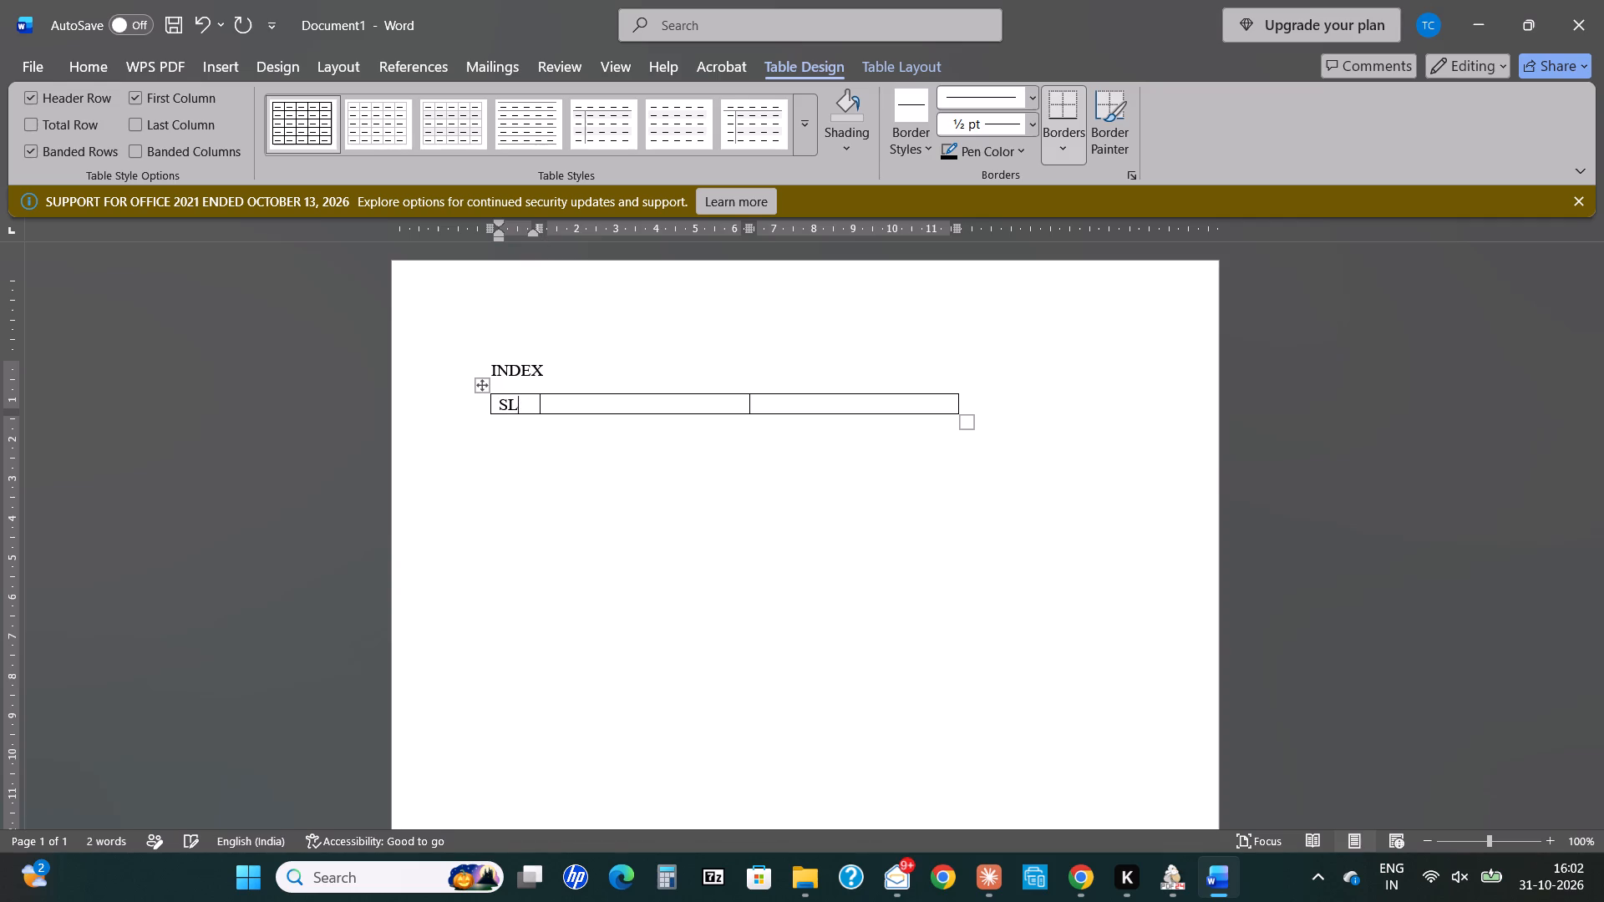
pyautogui.press('.')
pyautogui.press('space')
pyautogui.write('NO')
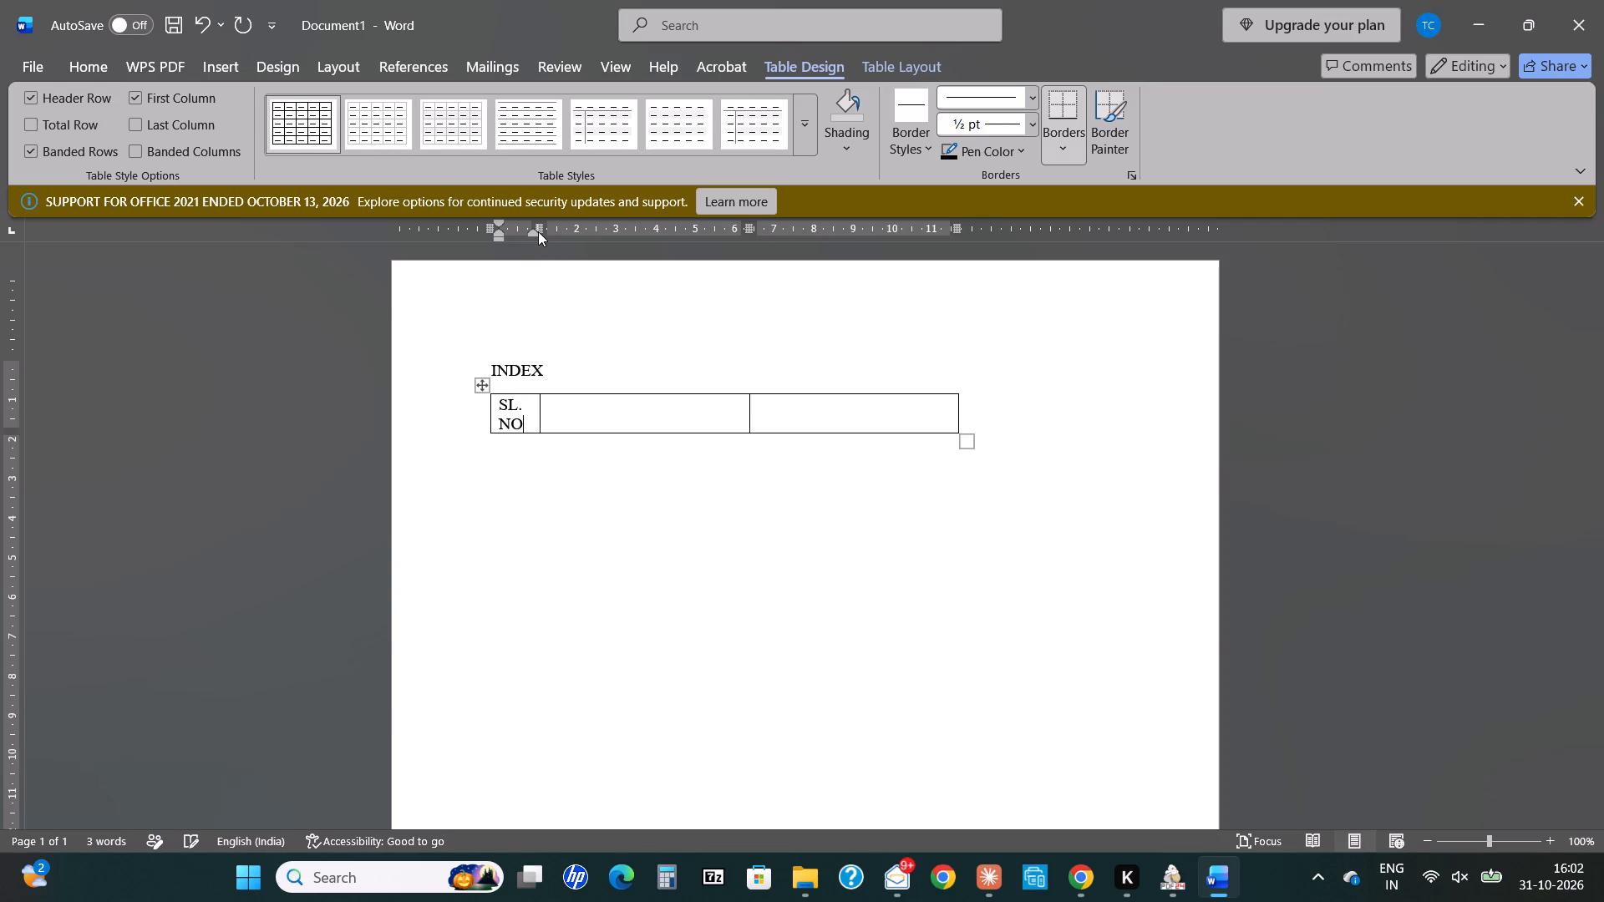
# Widen the first column to about the 1.5 cm ruler mark so "SL. NO" fits on one line.
pyautogui.moveTo(542, 224); pyautogui.dragTo(552, 224)
pyautogui.moveTo(552, 224); pyautogui.dragTo(564, 225)
# Enter "Particulars" as the heading in the table's second cell.
pyautogui.press('Tab')
pyautogui.write('Particulars')
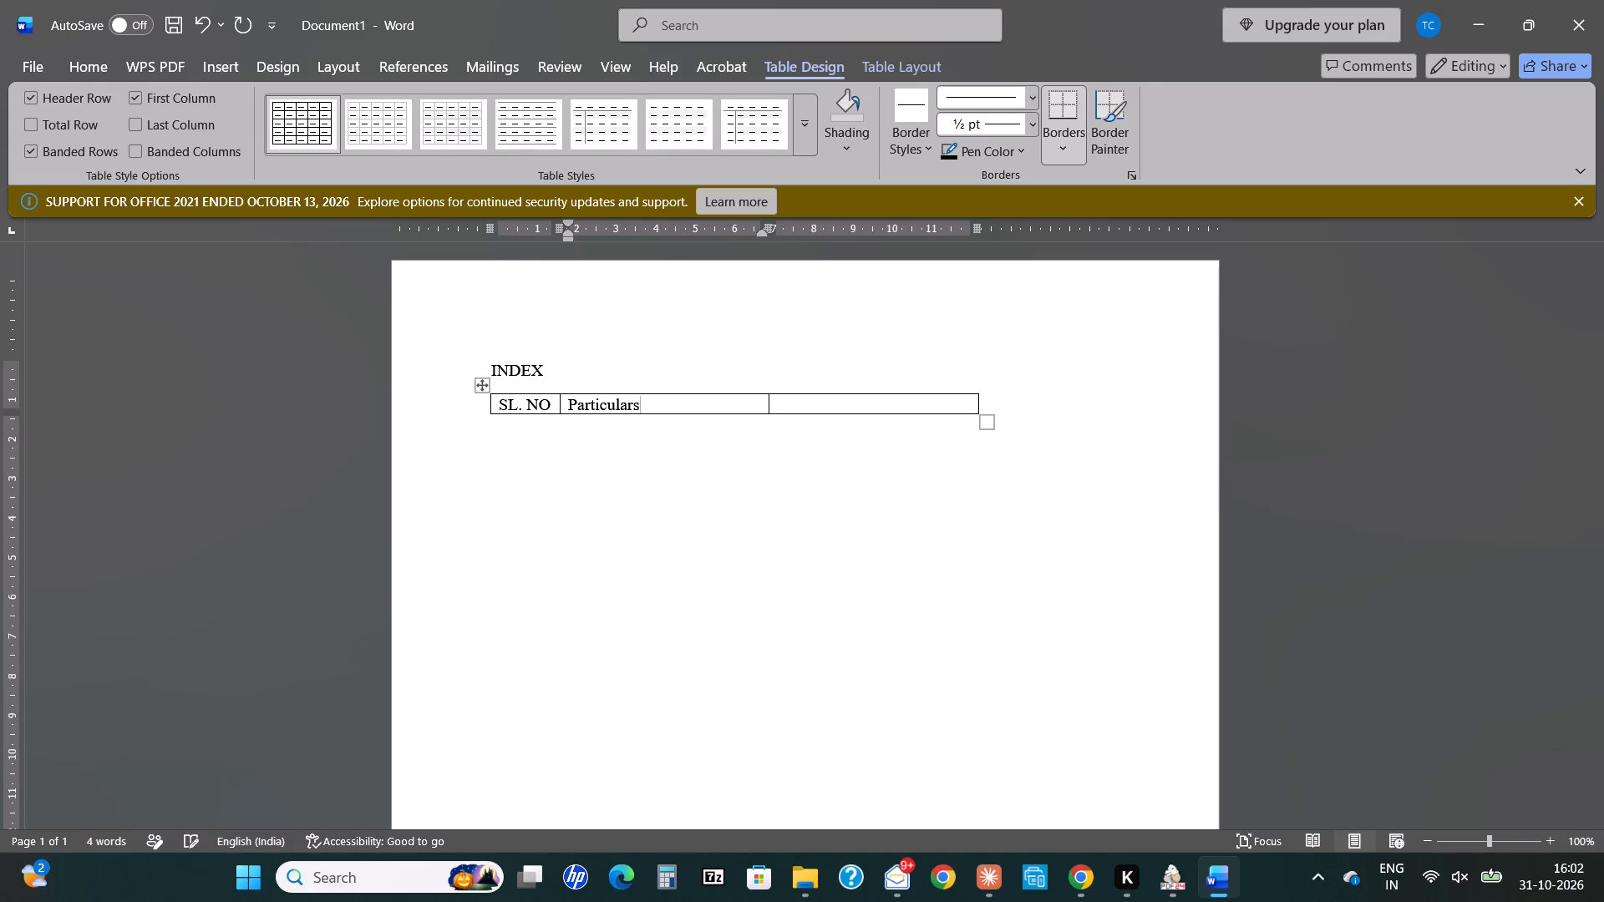
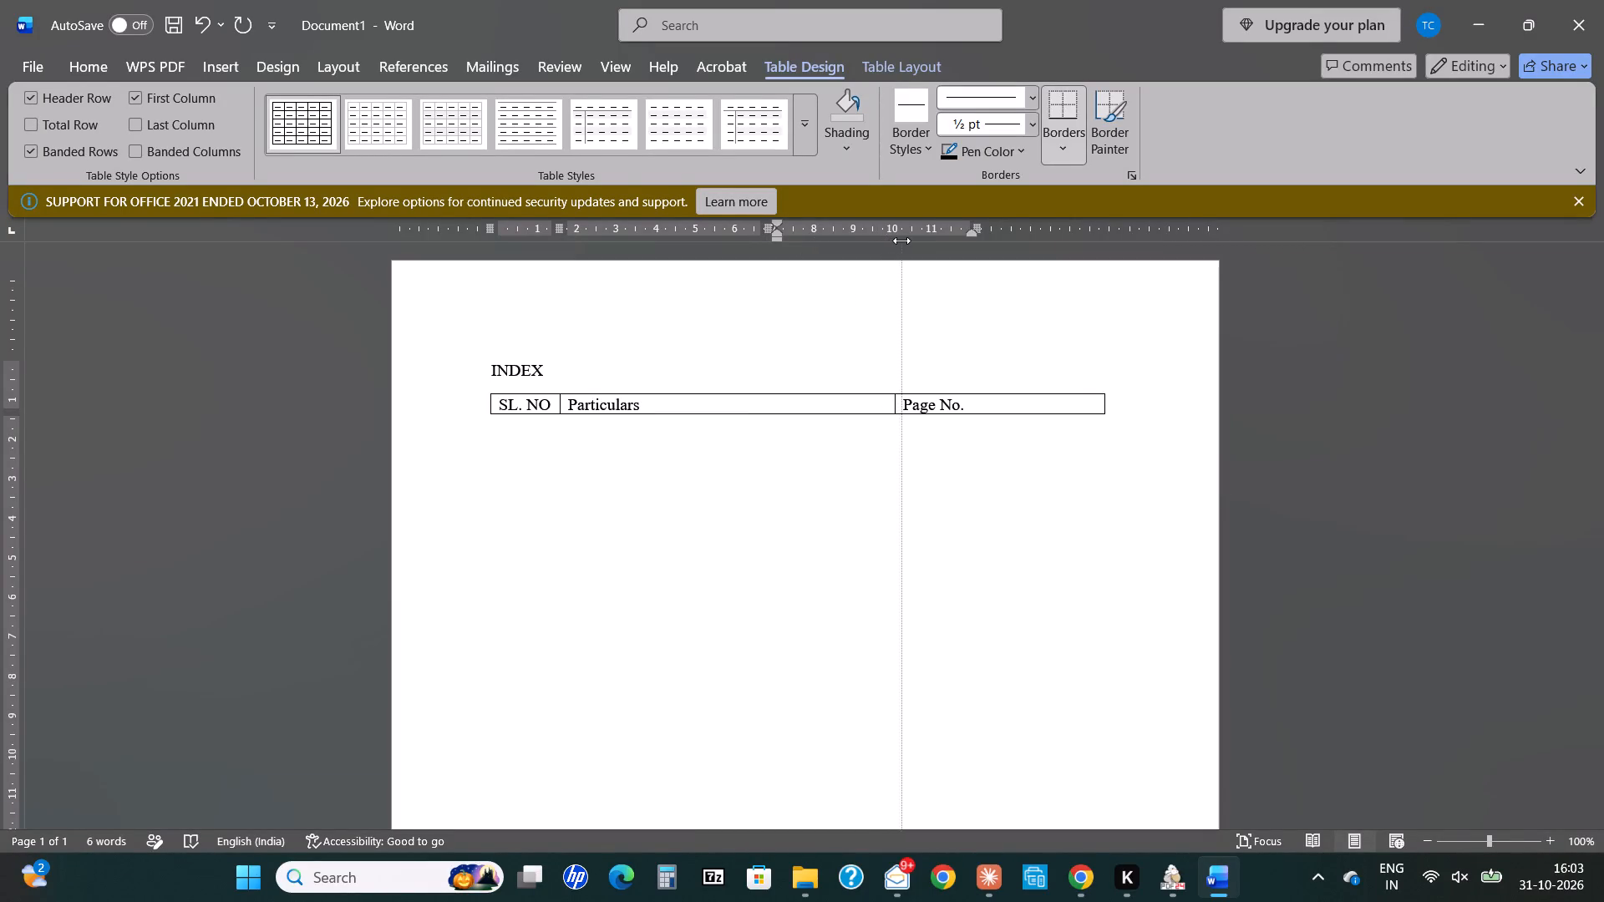
# Widen the Particulars column so its edge with the Page No. column sits at about the 10.3 cm ruler mark.
pyautogui.moveTo(901, 241); pyautogui.dragTo(901, 241)
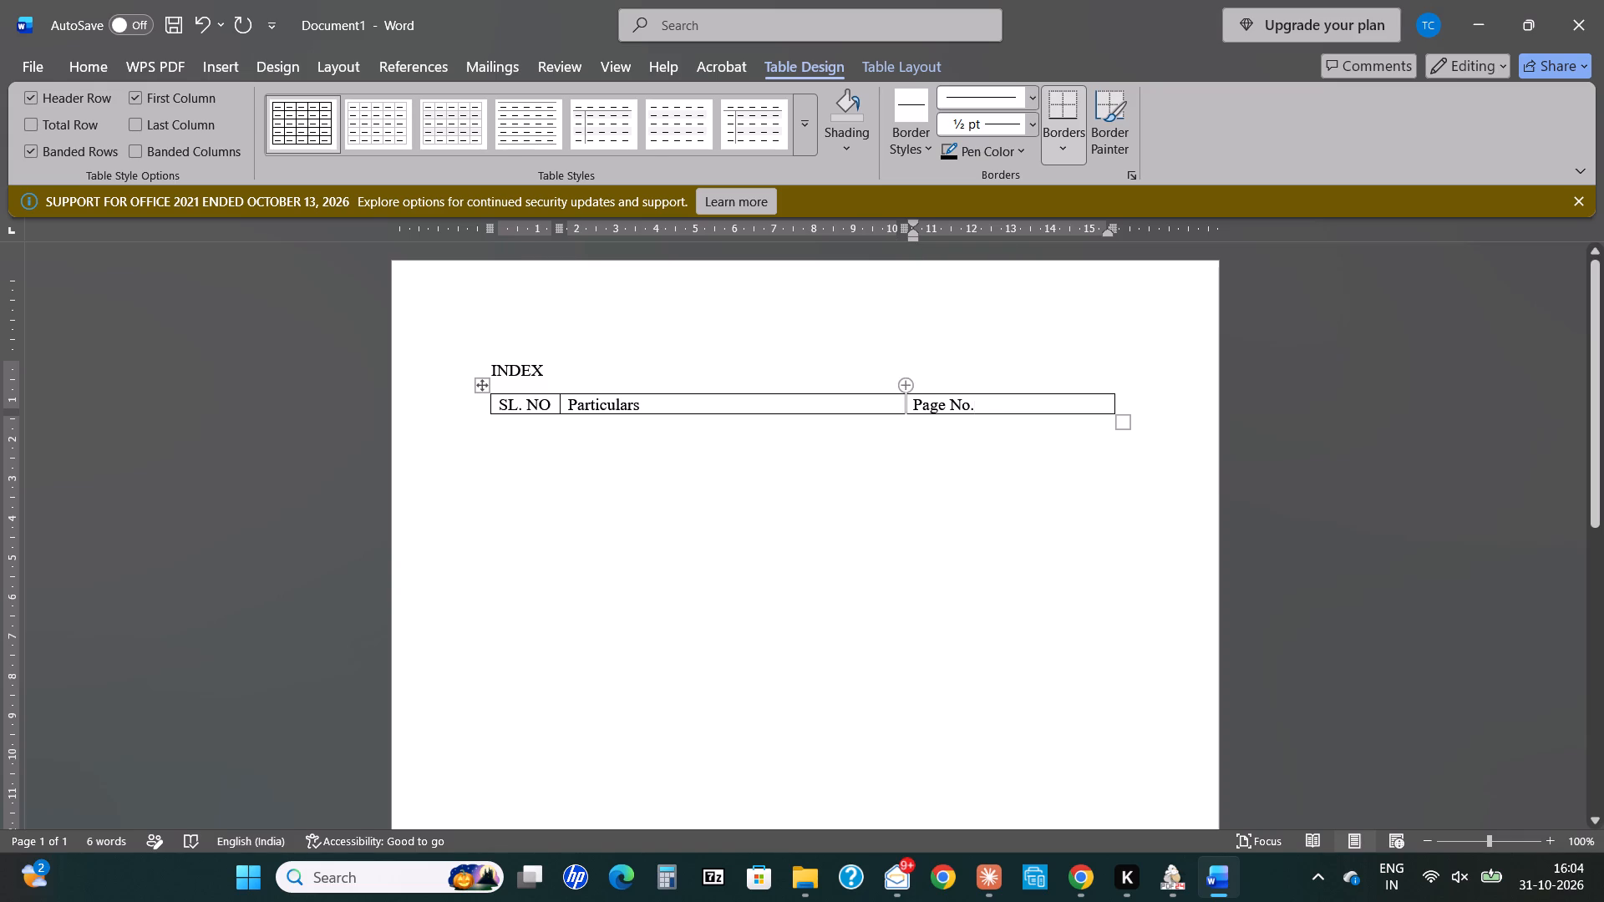
# Centre the three column headings in the table's header row.
pyautogui.moveTo(499, 403); pyautogui.dragTo(784, 398)
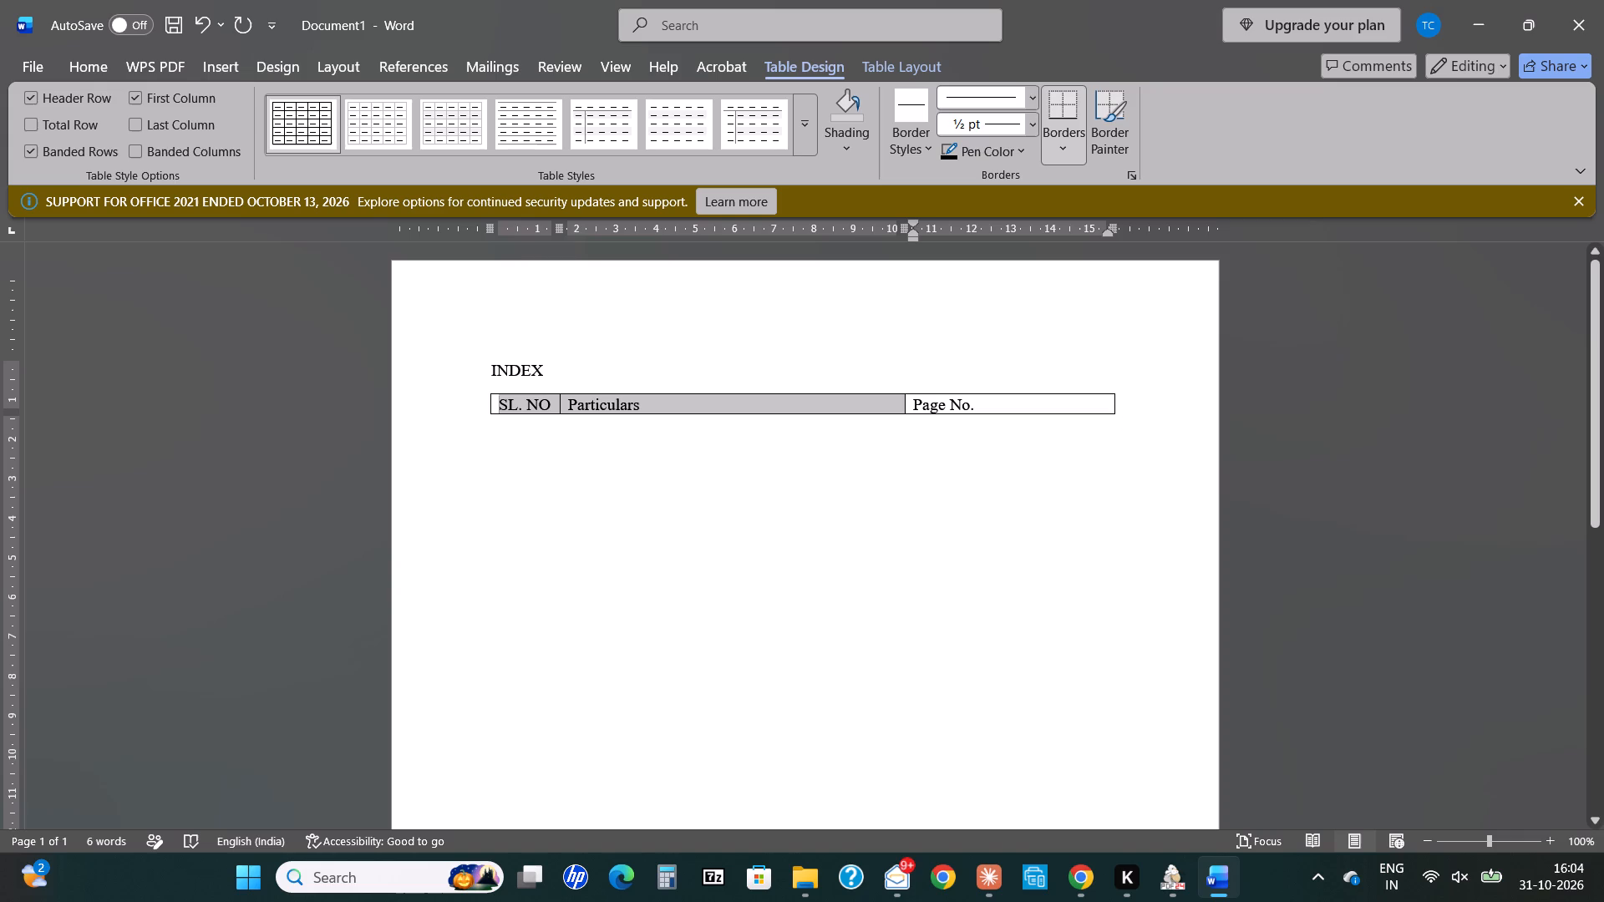
pyautogui.moveTo(784, 398); pyautogui.dragTo(920, 403)
pyautogui.write('hac')
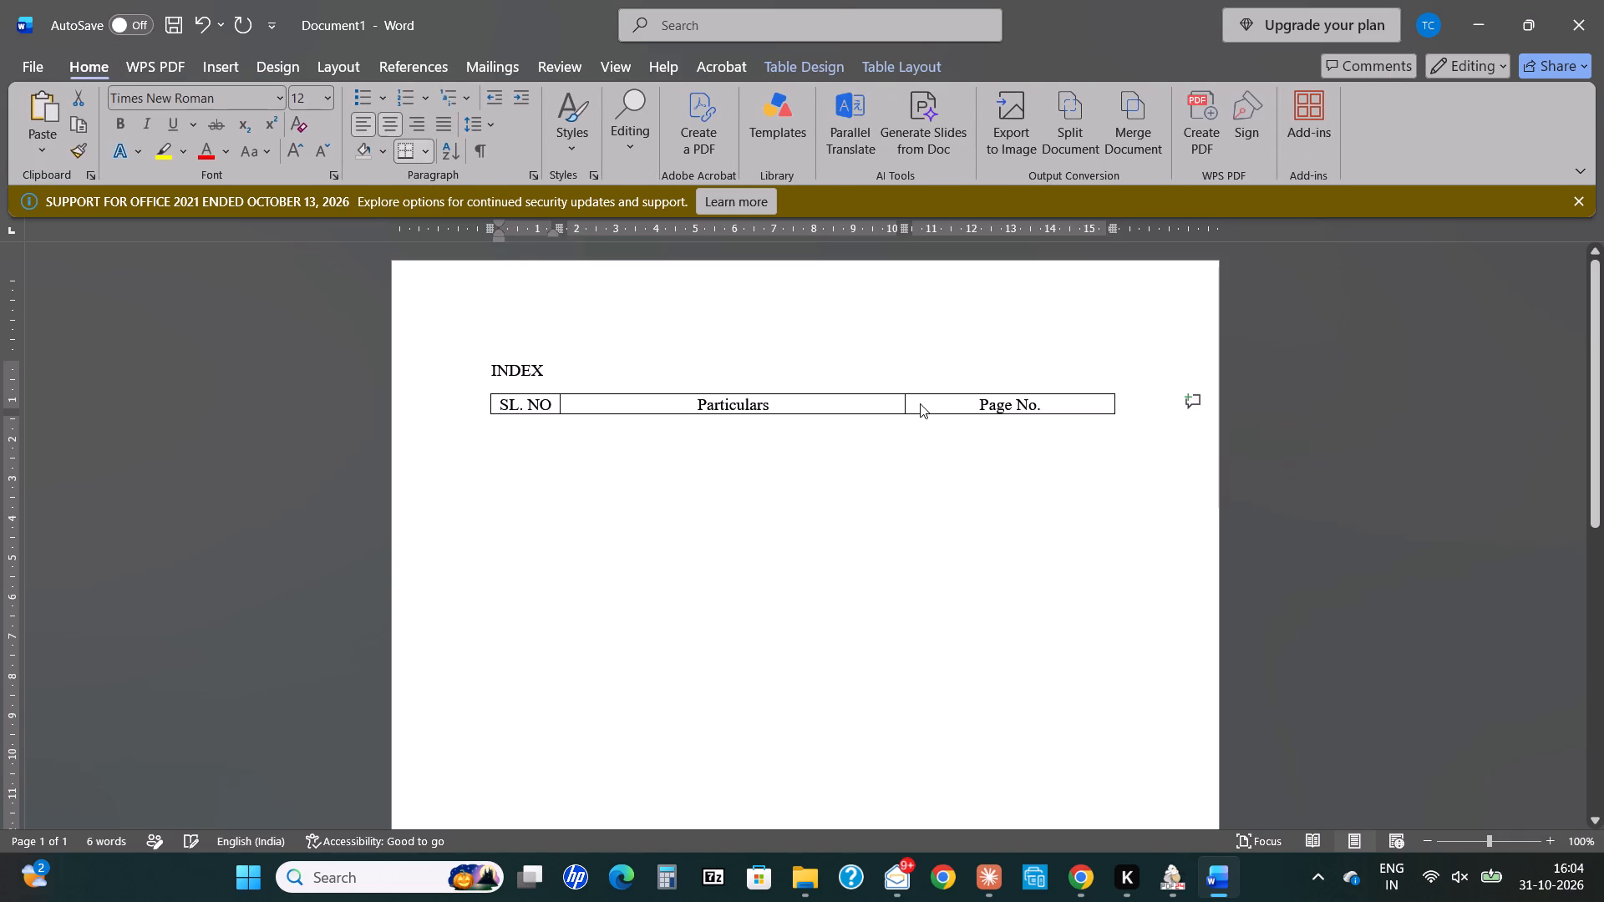
# Move the border between Particulars and Page No. to about the 13 cm ruler mark, narrowing the Page No. column.
pyautogui.click(659, 480)
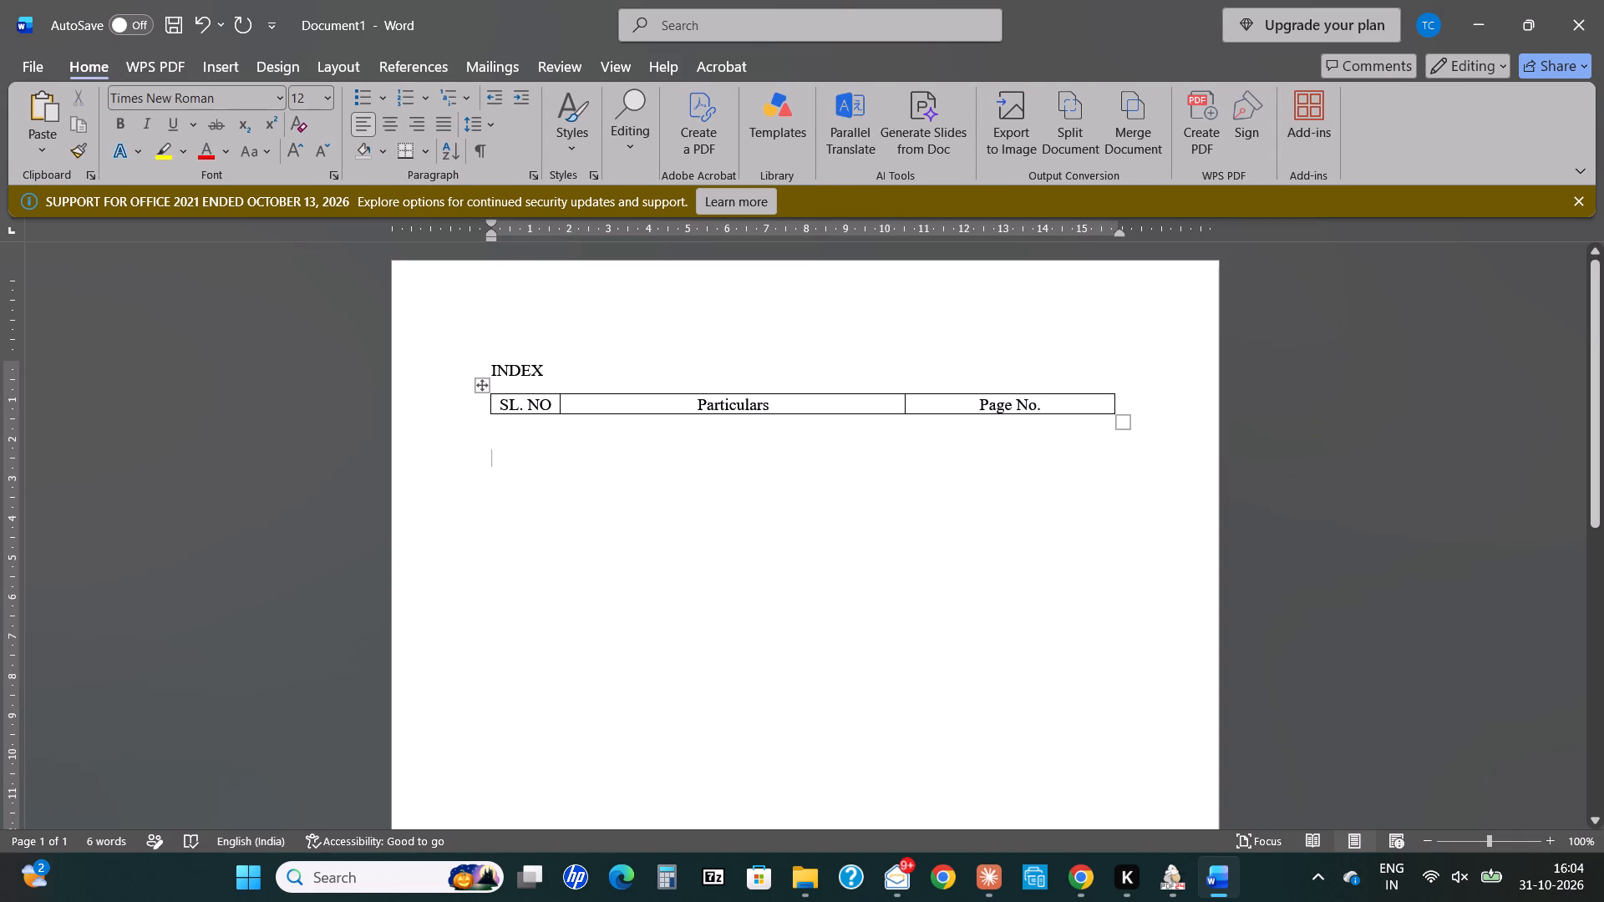
pyautogui.moveTo(902, 398); pyautogui.dragTo(1011, 399)
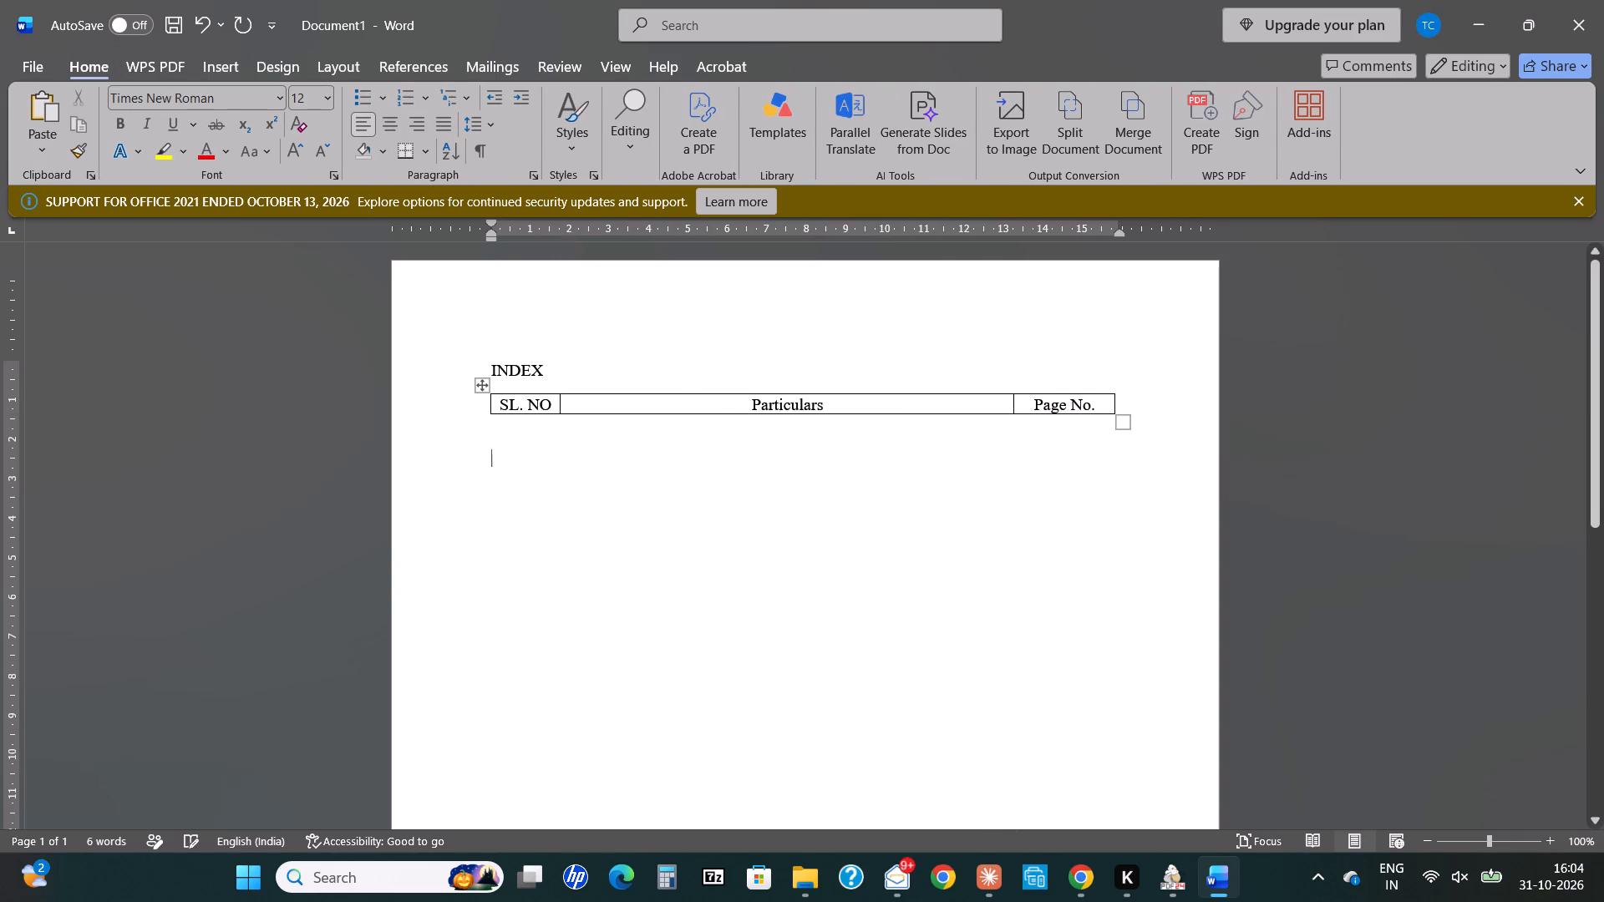
# Add a row below the headings and enter 1 as its serial number.
pyautogui.press('Up')
pyautogui.press('Up')
pyautogui.press('Tab')
pyautogui.press('Tab')
pyautogui.press('Tab')
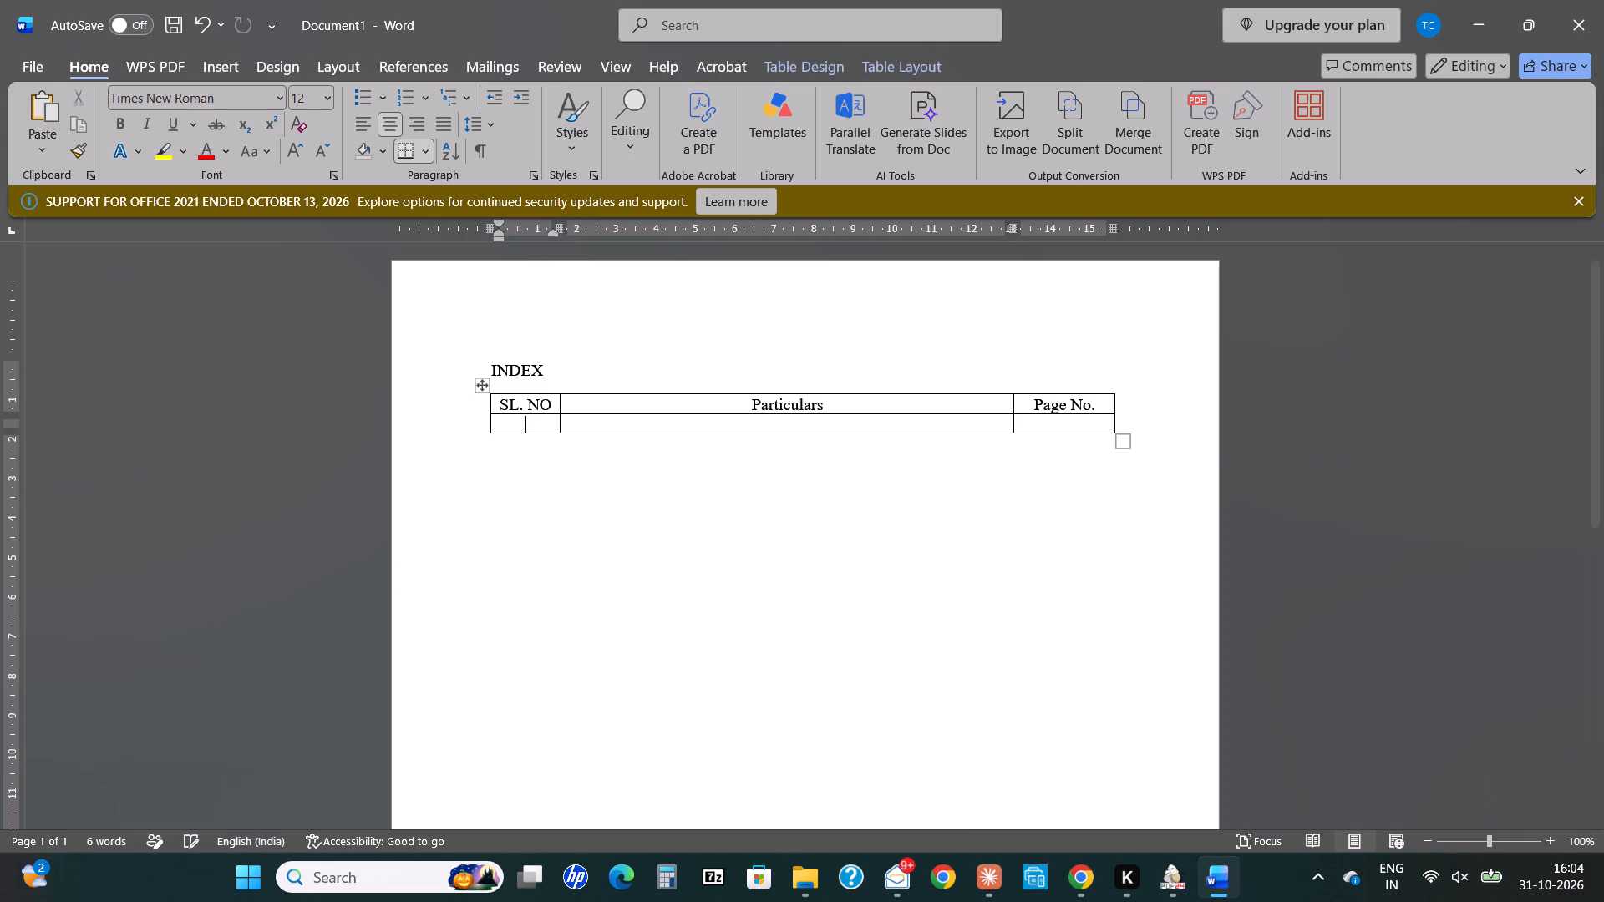
pyautogui.press('1')
pyautogui.press('Tab')
# Left-align the empty Particulars cell in the row numbered 1.
pyautogui.write('Reply')
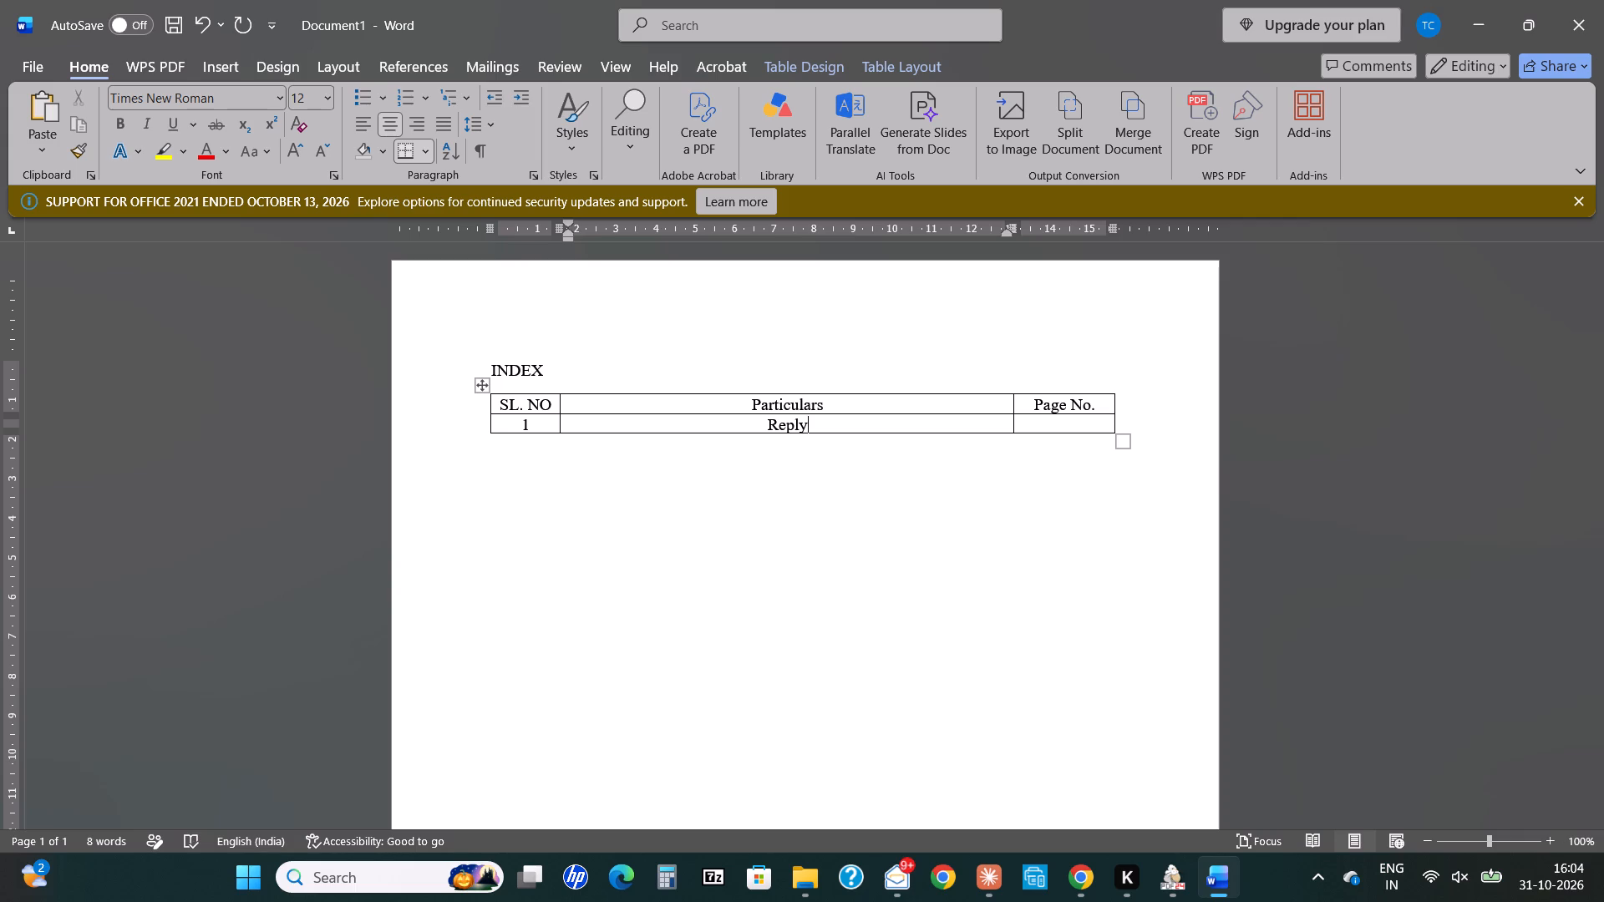
pyautogui.hotkey('ctrl', 'z')
pyautogui.press('Tab')
pyautogui.hotkey('shift', 'Tab')
pyautogui.hotkey('shift', 'Tab')
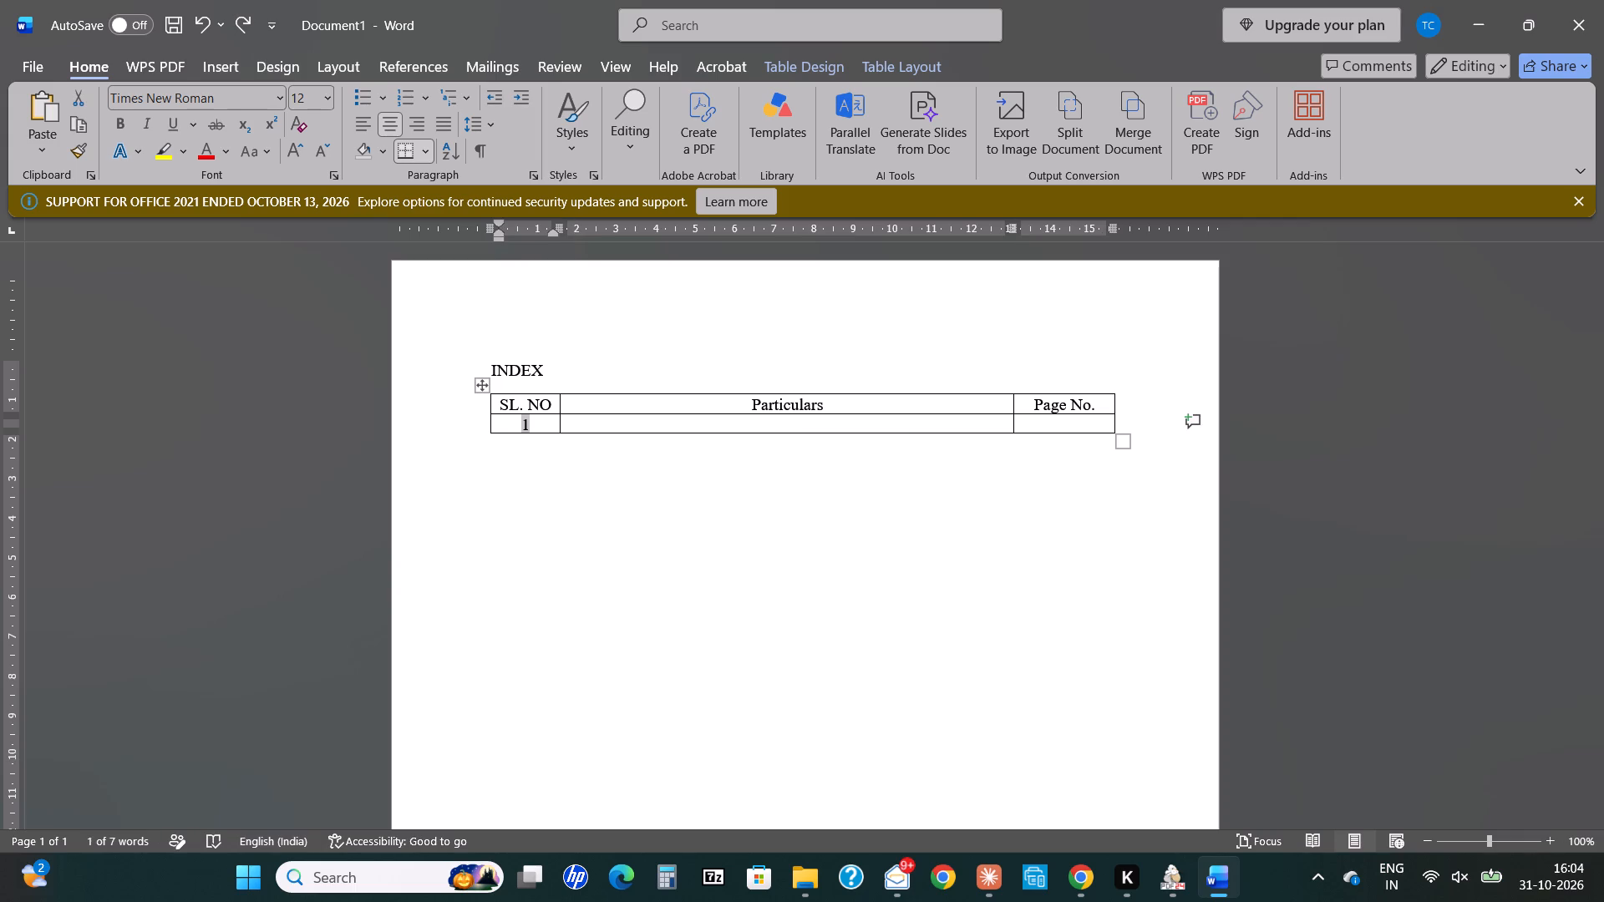
pyautogui.press('Tab')
pyautogui.write('hac')
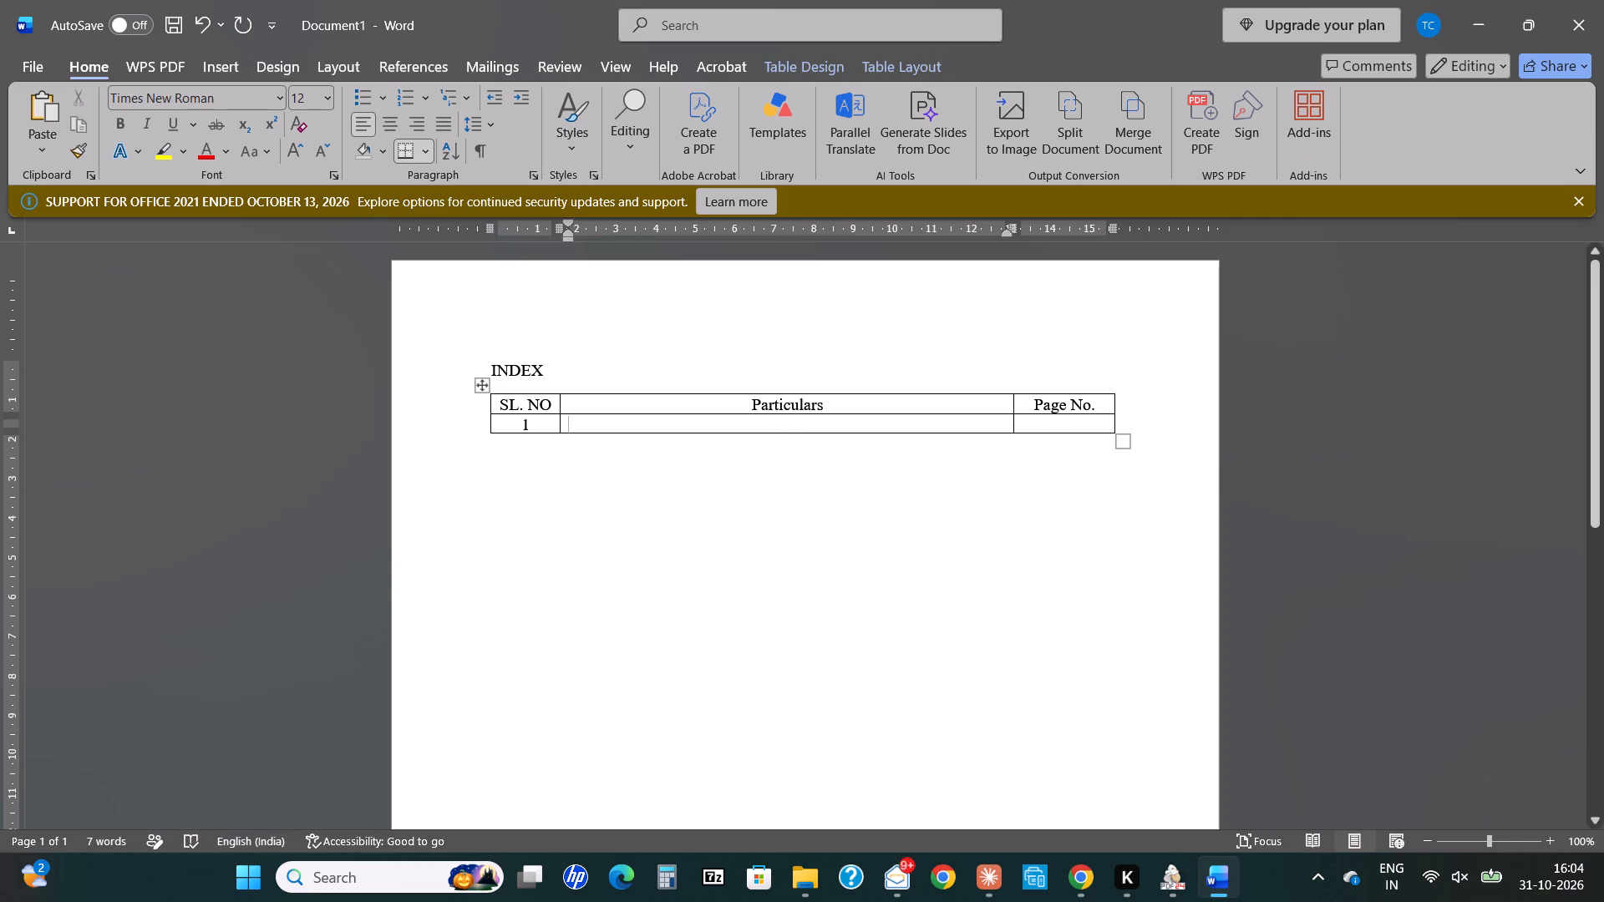
# Enter "Reply to the Show Cause Notice dated 15.10.2026" in the Particulars cell of row 1.
pyautogui.write('Reply to the Show Cause noi')
pyautogui.press('BackSpace')
pyautogui.press('BackSpace')
pyautogui.press('BackSpace')
pyautogui.write('Notice')
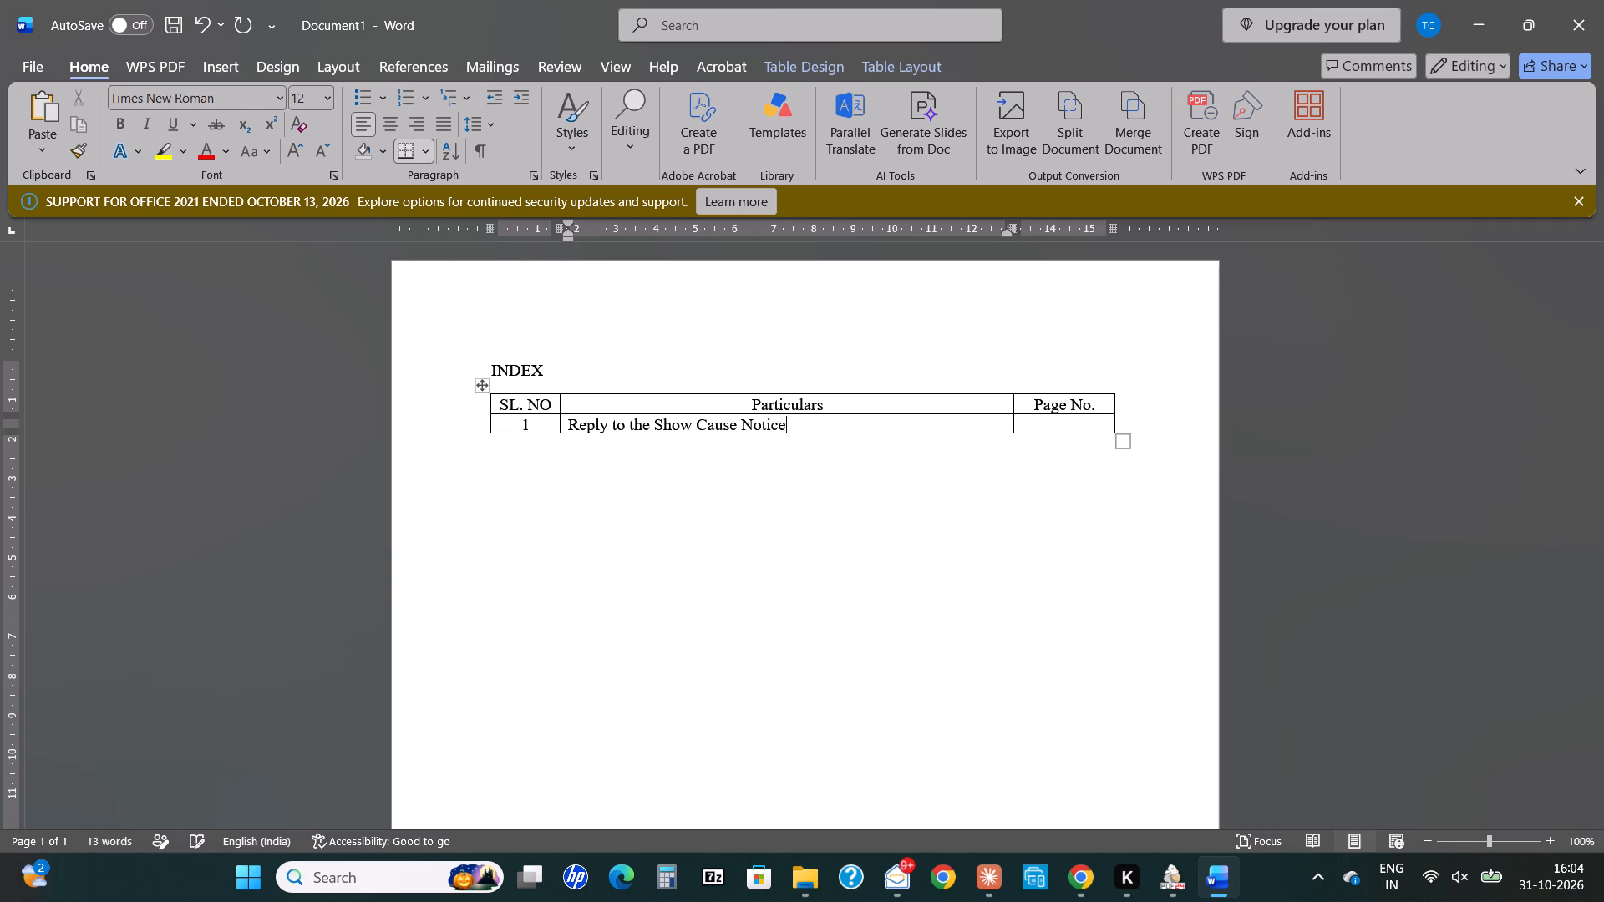
pyautogui.press('space')
pyautogui.write('dated')
pyautogui.press('space')
pyautogui.write('15/10/')
pyautogui.press('BackSpace')
pyautogui.press('BackSpace')
pyautogui.press('BackSpace')
pyautogui.press('BackSpace')
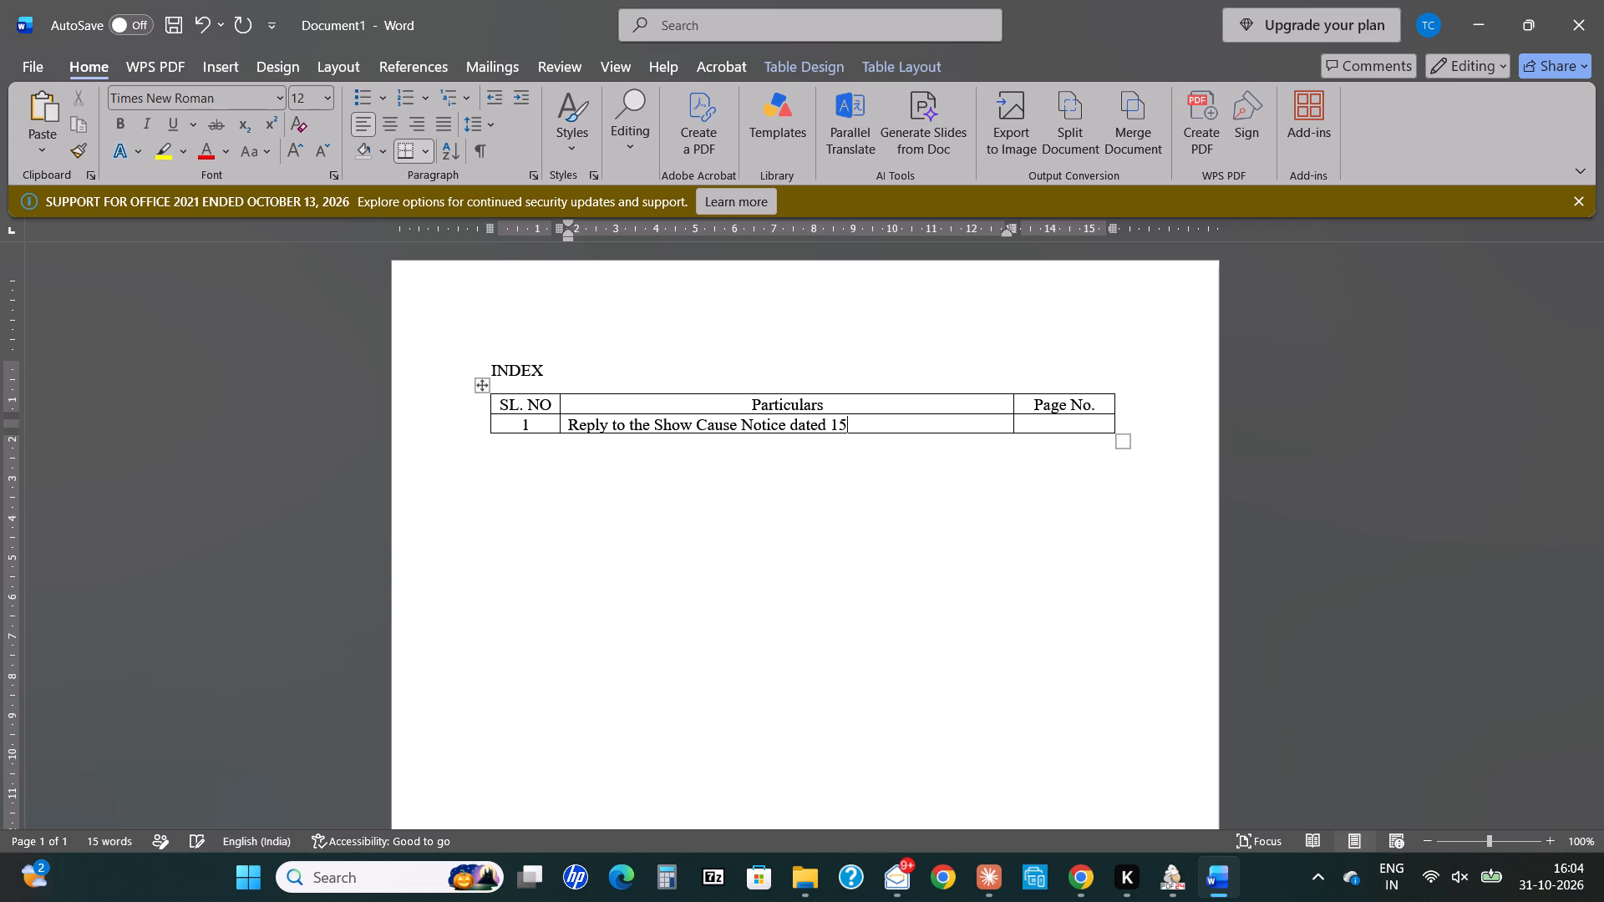
pyautogui.write('.10.2026')
# Enter "1-31" as the page range for row 1.
pyautogui.press('Tab')
pyautogui.write('1-')
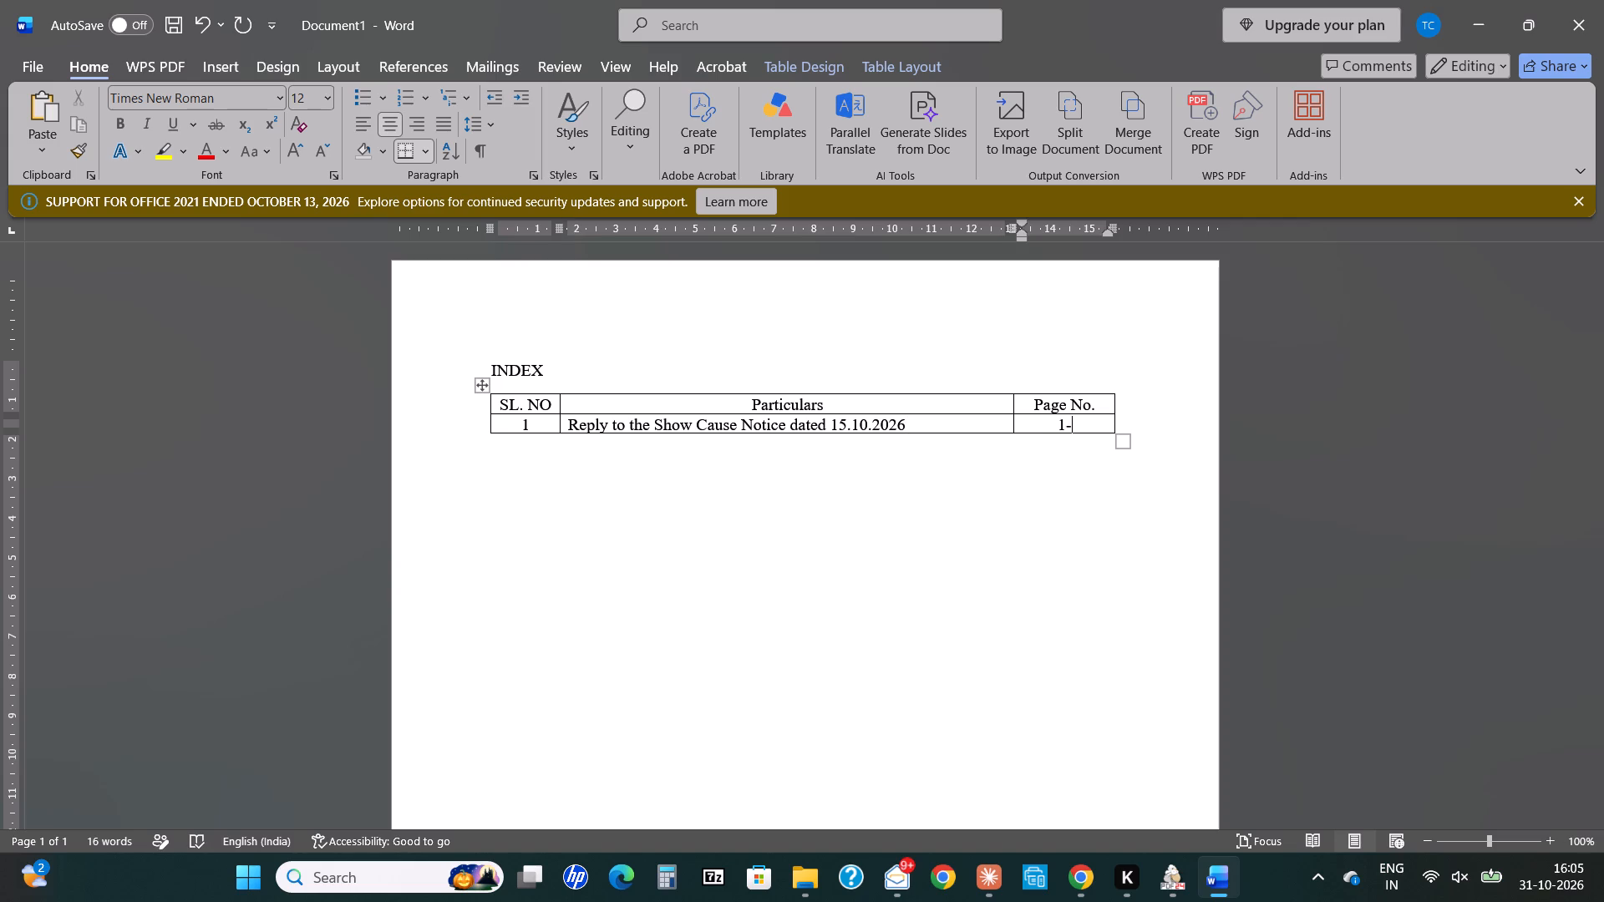
pyautogui.write('31')
# Add another row to the table and enter 2 as its serial number.
pyautogui.press('Tab')
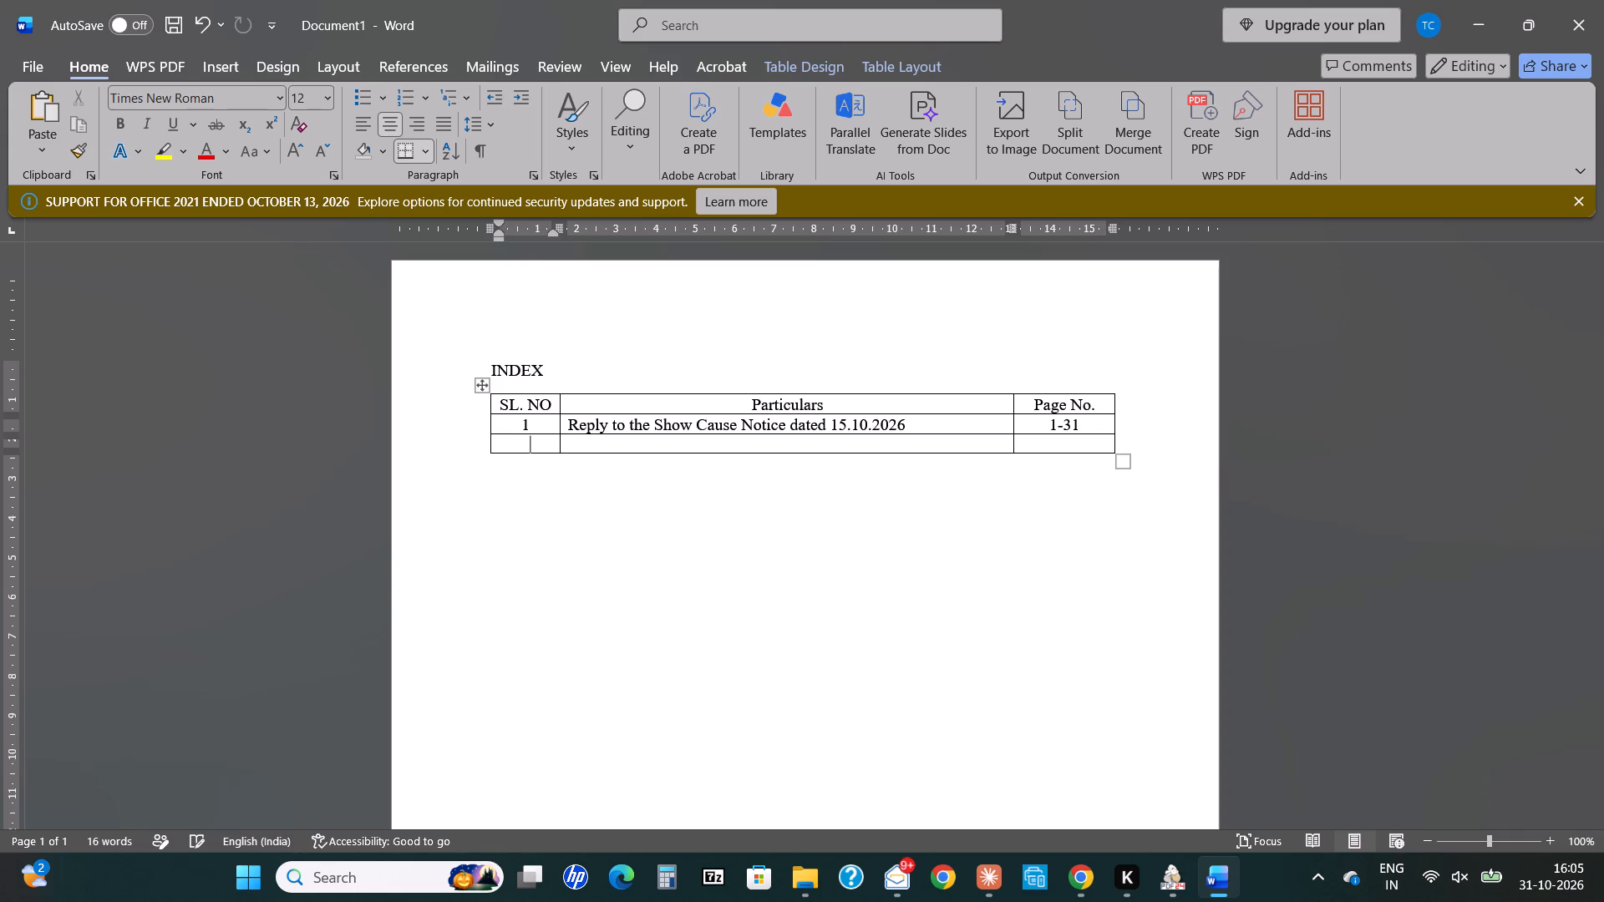
pyautogui.press('2')
pyautogui.press('Tab')
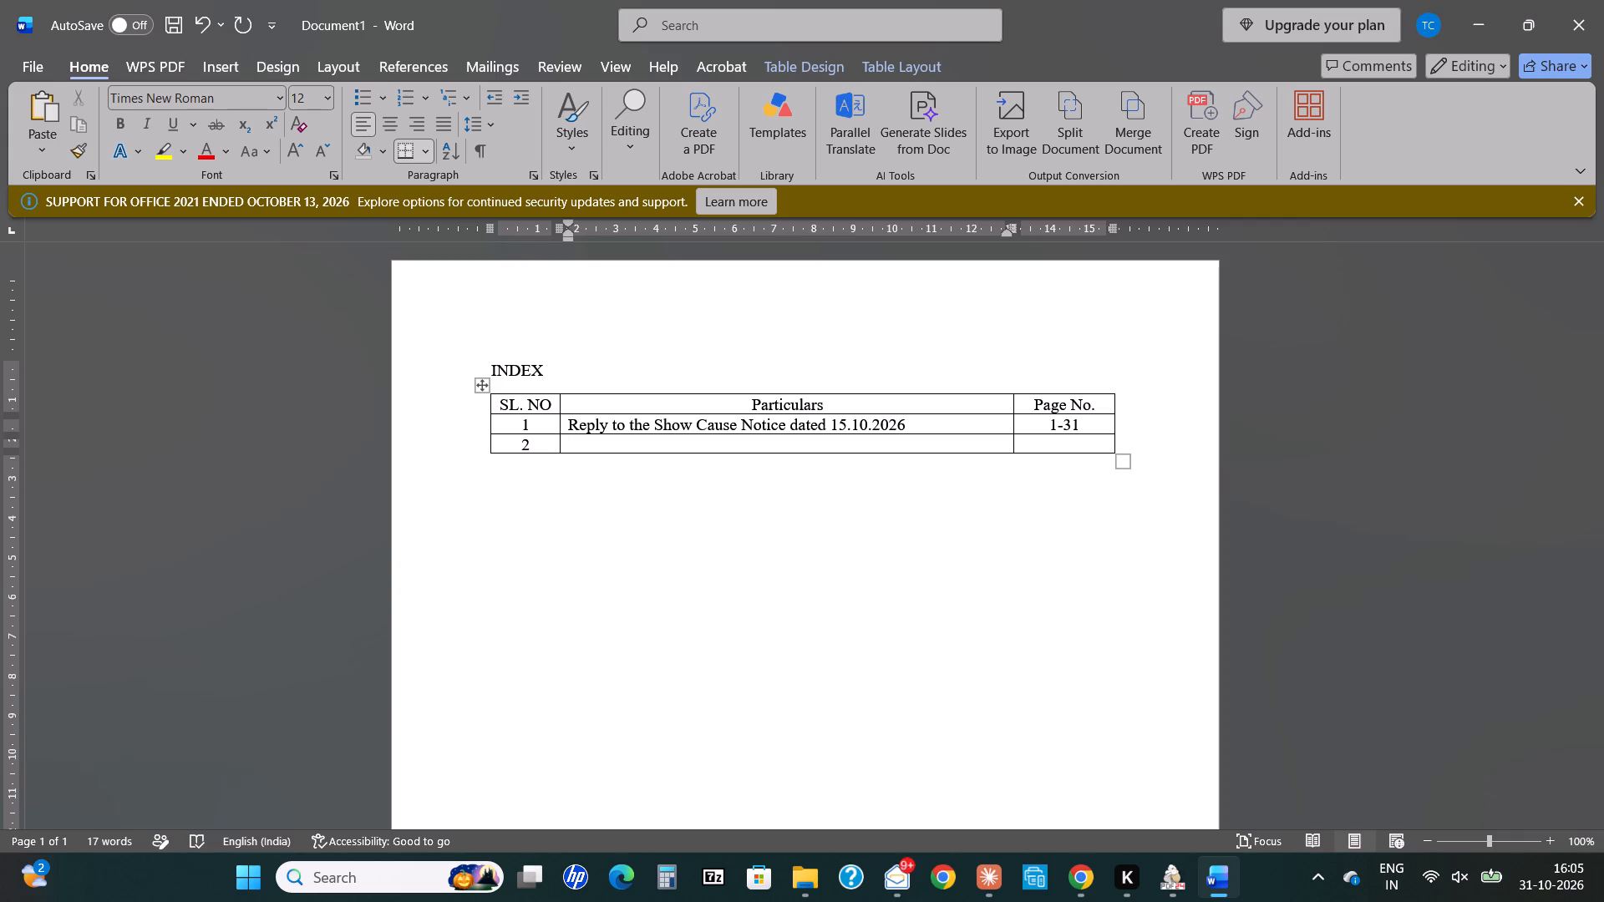
# Enter "Notice for intimating discrepancies dated 20.05.2026" in the Particulars cell of row 2.
pyautogui.write('Notice for inc')
pyautogui.press('t')
pyautogui.press('BackSpace')
pyautogui.press('BackSpace')
pyautogui.write('timating discrepancies')
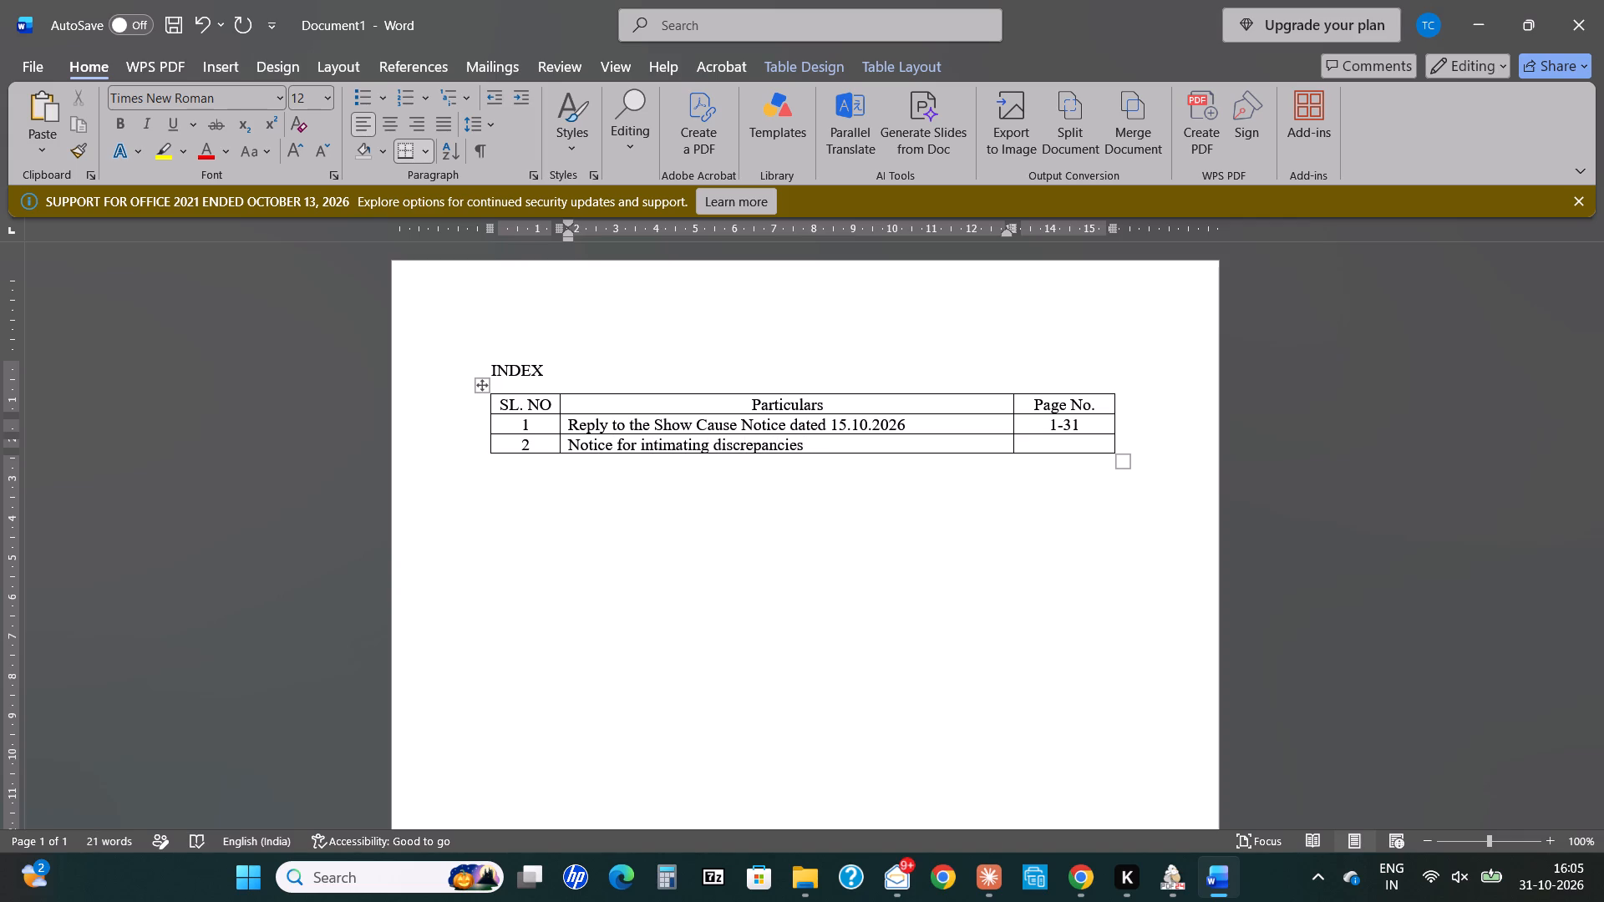
pyautogui.press('space')
pyautogui.write('dared')
pyautogui.press('BackSpace')
pyautogui.press('BackSpace')
pyautogui.press('BackSpace')
pyautogui.write('ted')
pyautogui.press('space')
pyautogui.write('20.05.3')
pyautogui.press('BackSpace')
pyautogui.write('2026')
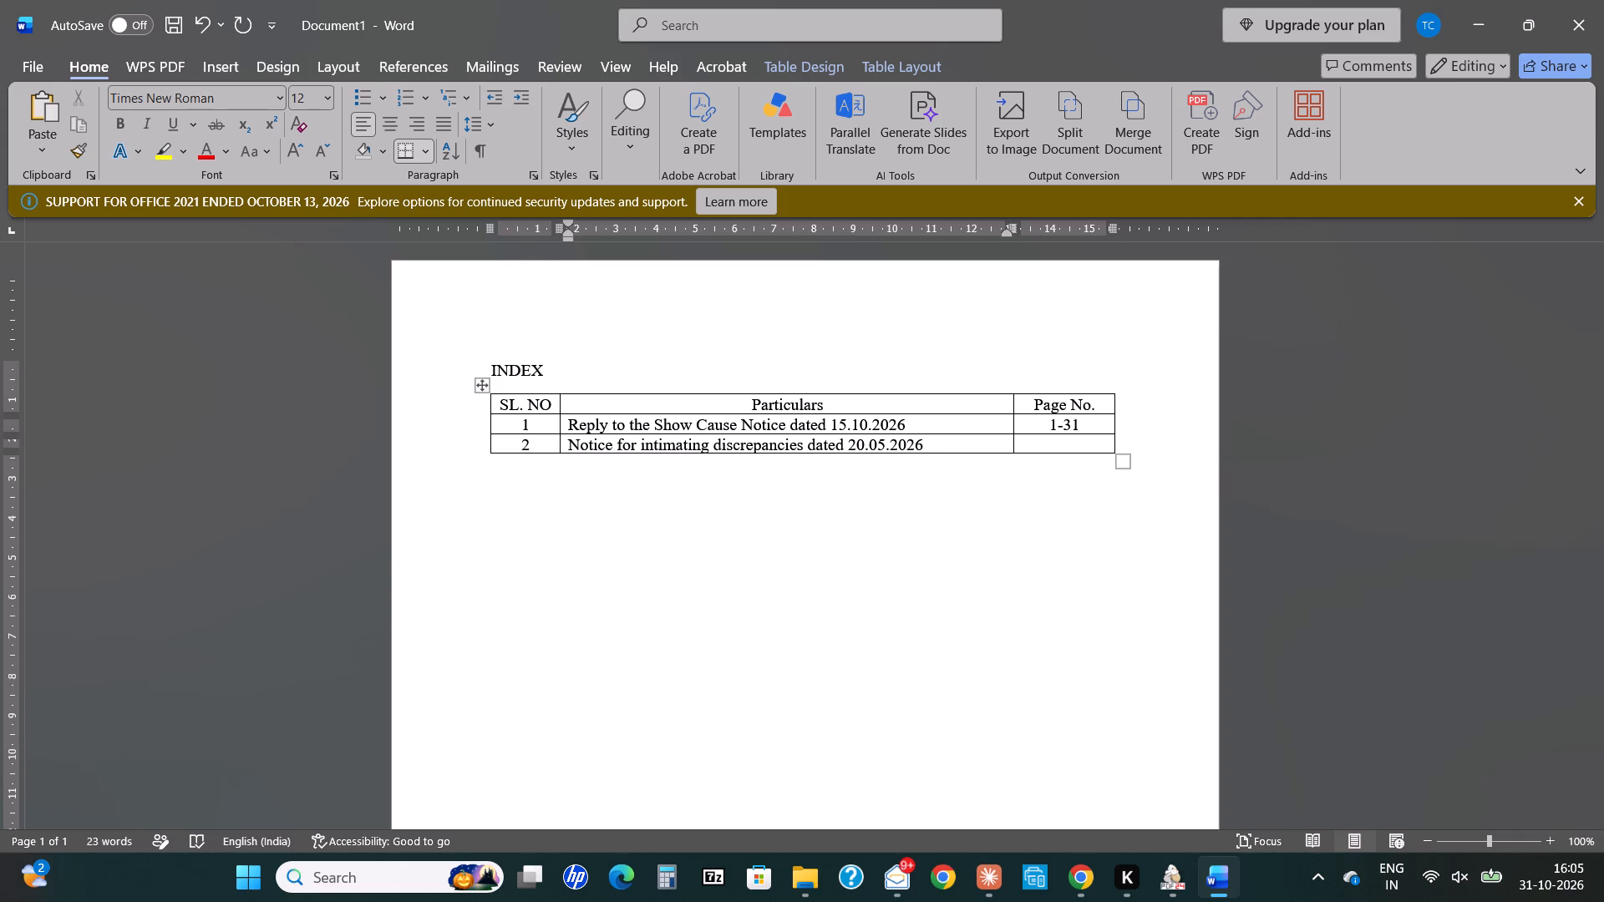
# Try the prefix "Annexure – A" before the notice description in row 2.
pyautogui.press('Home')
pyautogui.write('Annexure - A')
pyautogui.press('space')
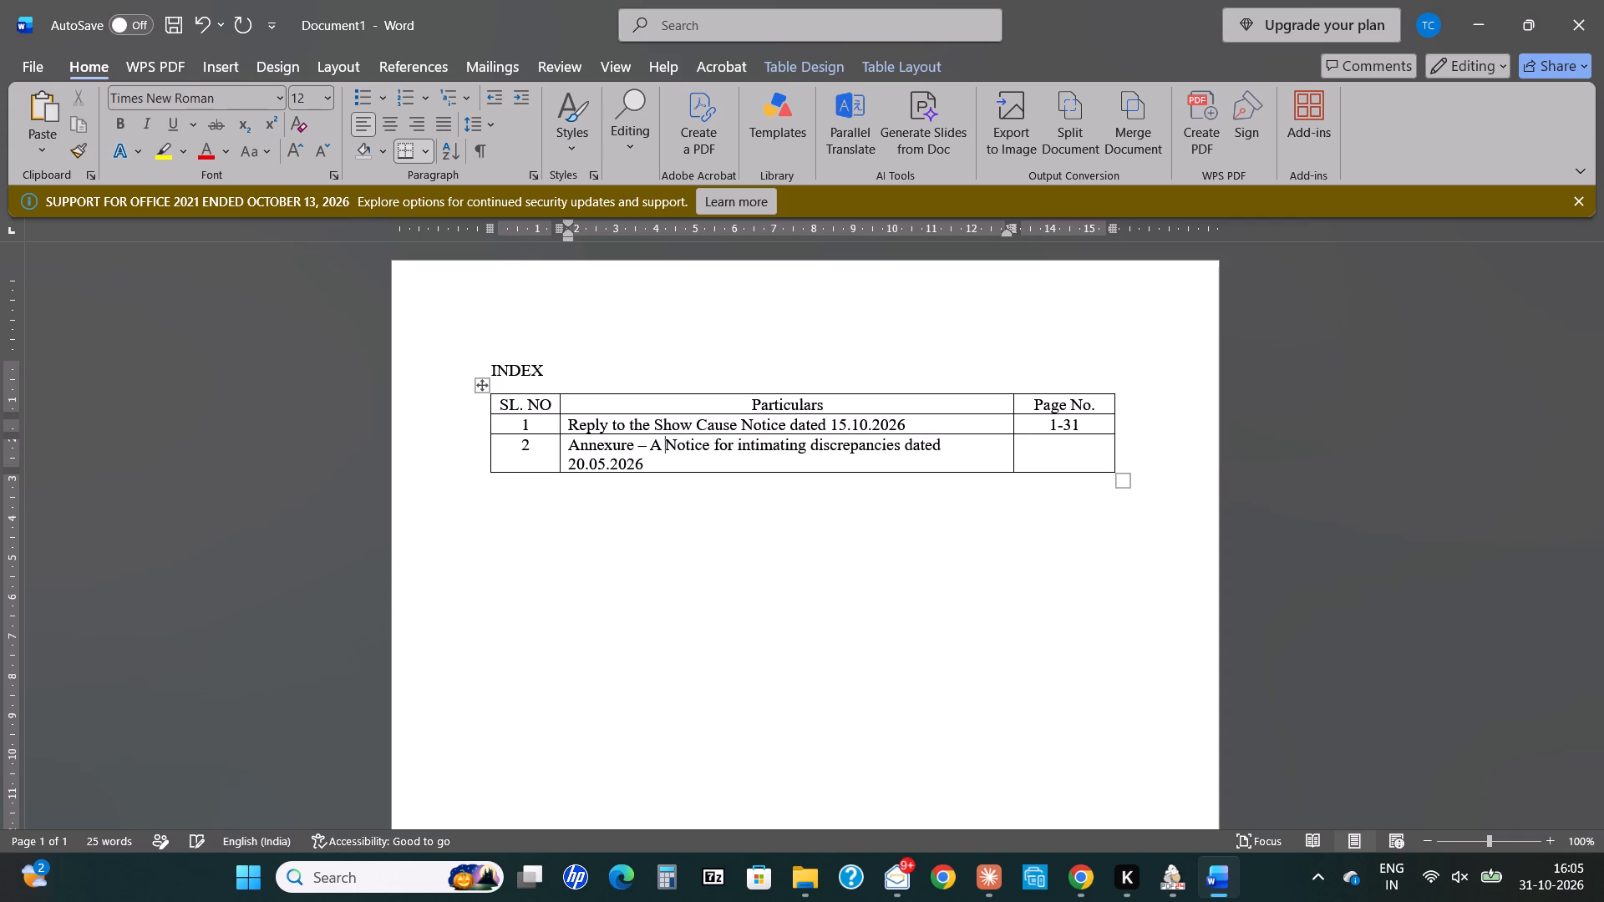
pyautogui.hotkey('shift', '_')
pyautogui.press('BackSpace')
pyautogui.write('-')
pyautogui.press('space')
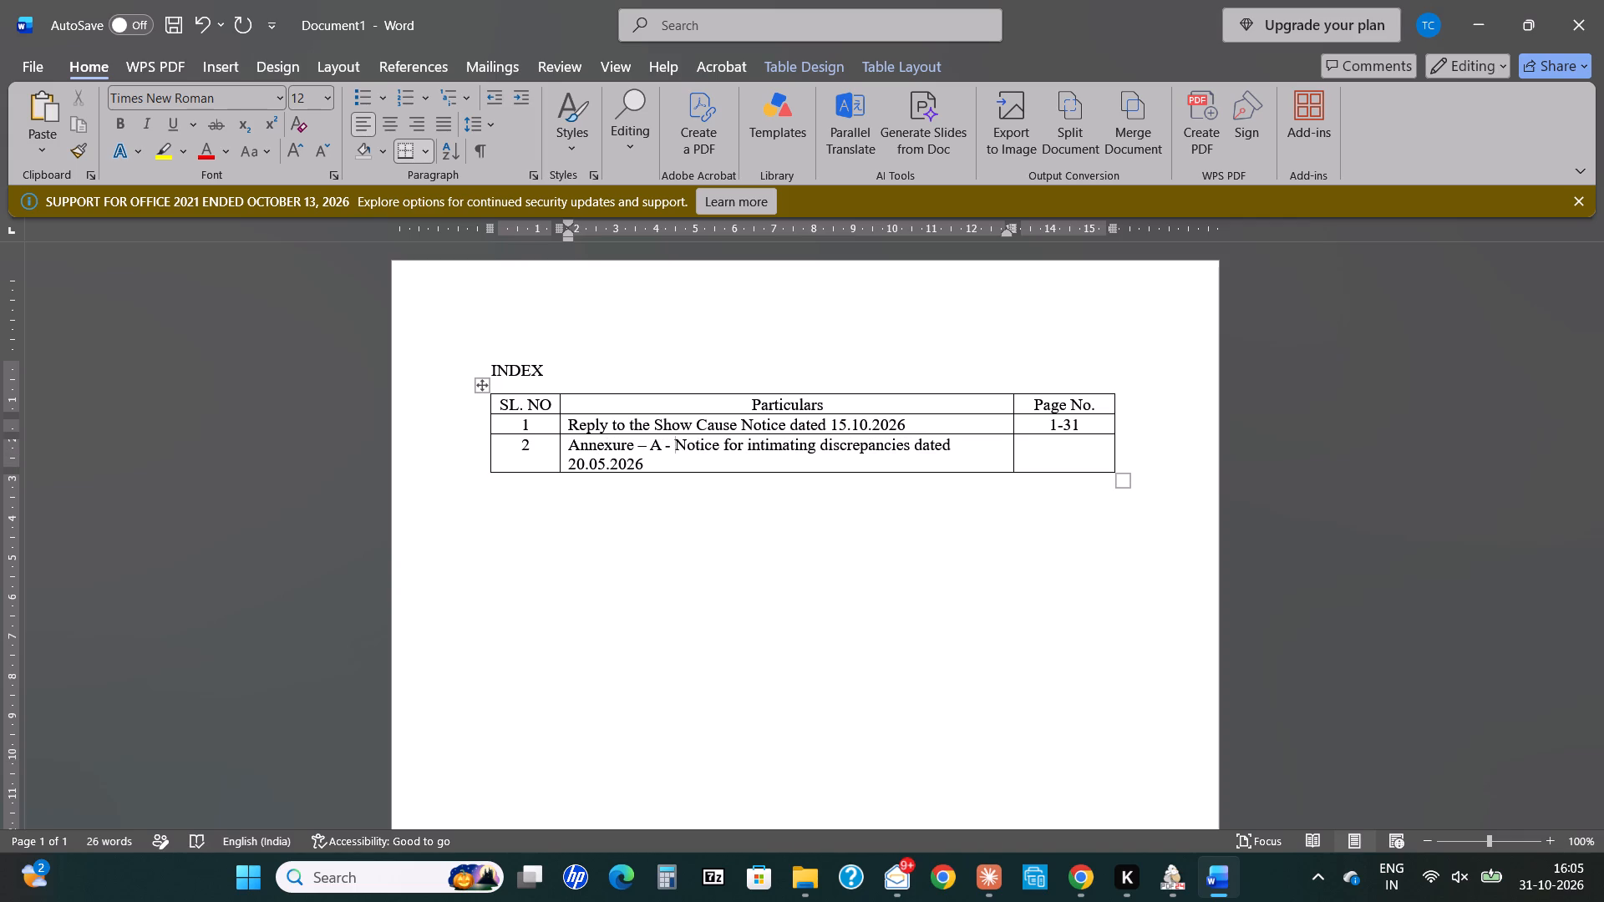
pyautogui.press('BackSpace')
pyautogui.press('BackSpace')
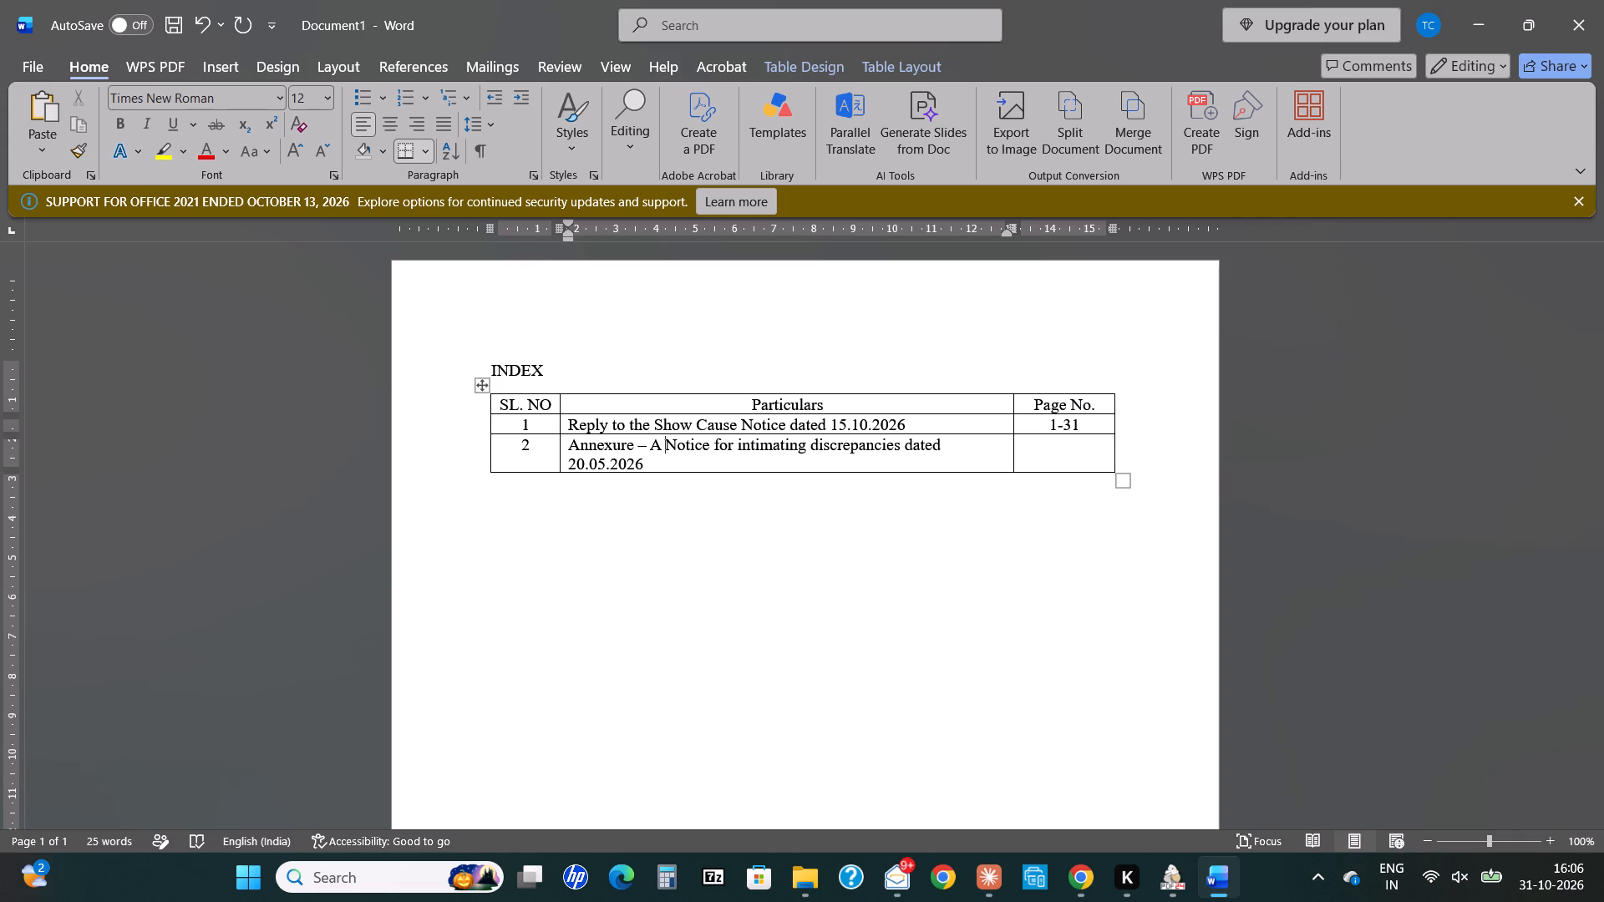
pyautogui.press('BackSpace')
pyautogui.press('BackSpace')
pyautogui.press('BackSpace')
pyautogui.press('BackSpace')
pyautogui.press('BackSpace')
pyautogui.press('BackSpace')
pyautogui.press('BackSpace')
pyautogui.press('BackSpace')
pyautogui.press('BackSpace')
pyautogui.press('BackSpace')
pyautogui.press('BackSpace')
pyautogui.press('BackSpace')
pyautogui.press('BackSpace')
# Prefix the notice description in row 2 with "Exhibit – 1:".
pyautogui.write('Exgu')
pyautogui.press('BackSpace')
pyautogui.press('BackSpace')
pyautogui.write('hibit -')
pyautogui.press('space')
pyautogui.write('1,')
pyautogui.press('BackSpace')
pyautogui.press('space')
pyautogui.write('-')
pyautogui.press('space')
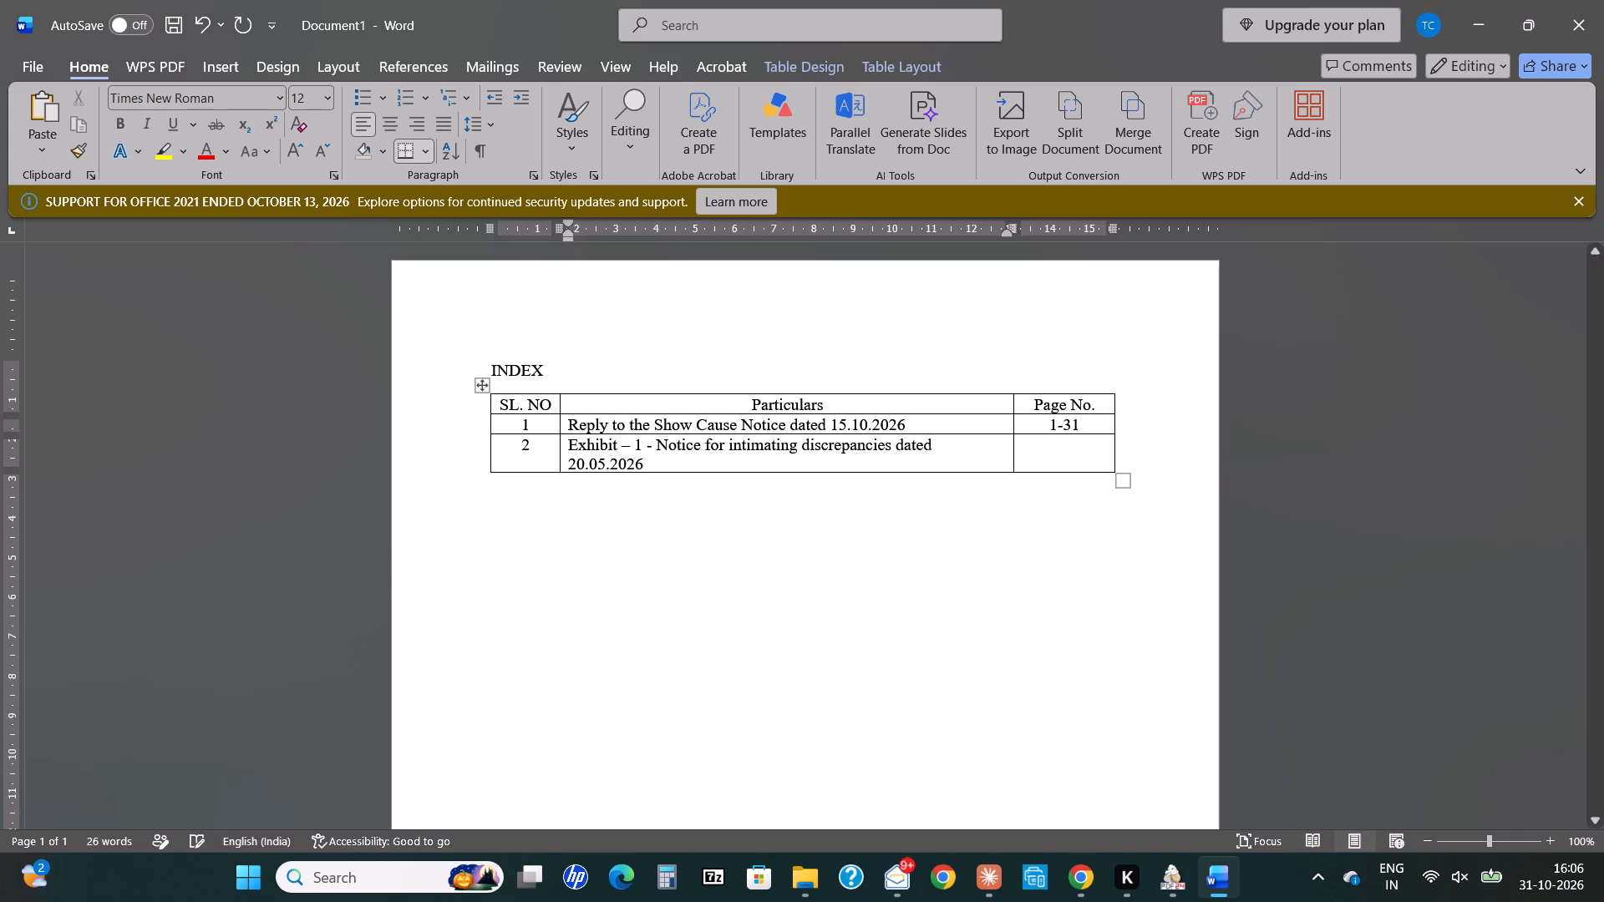
pyautogui.press('BackSpace')
pyautogui.press('BackSpace')
pyautogui.press('BackSpace')
pyautogui.hotkey('shift', ':')
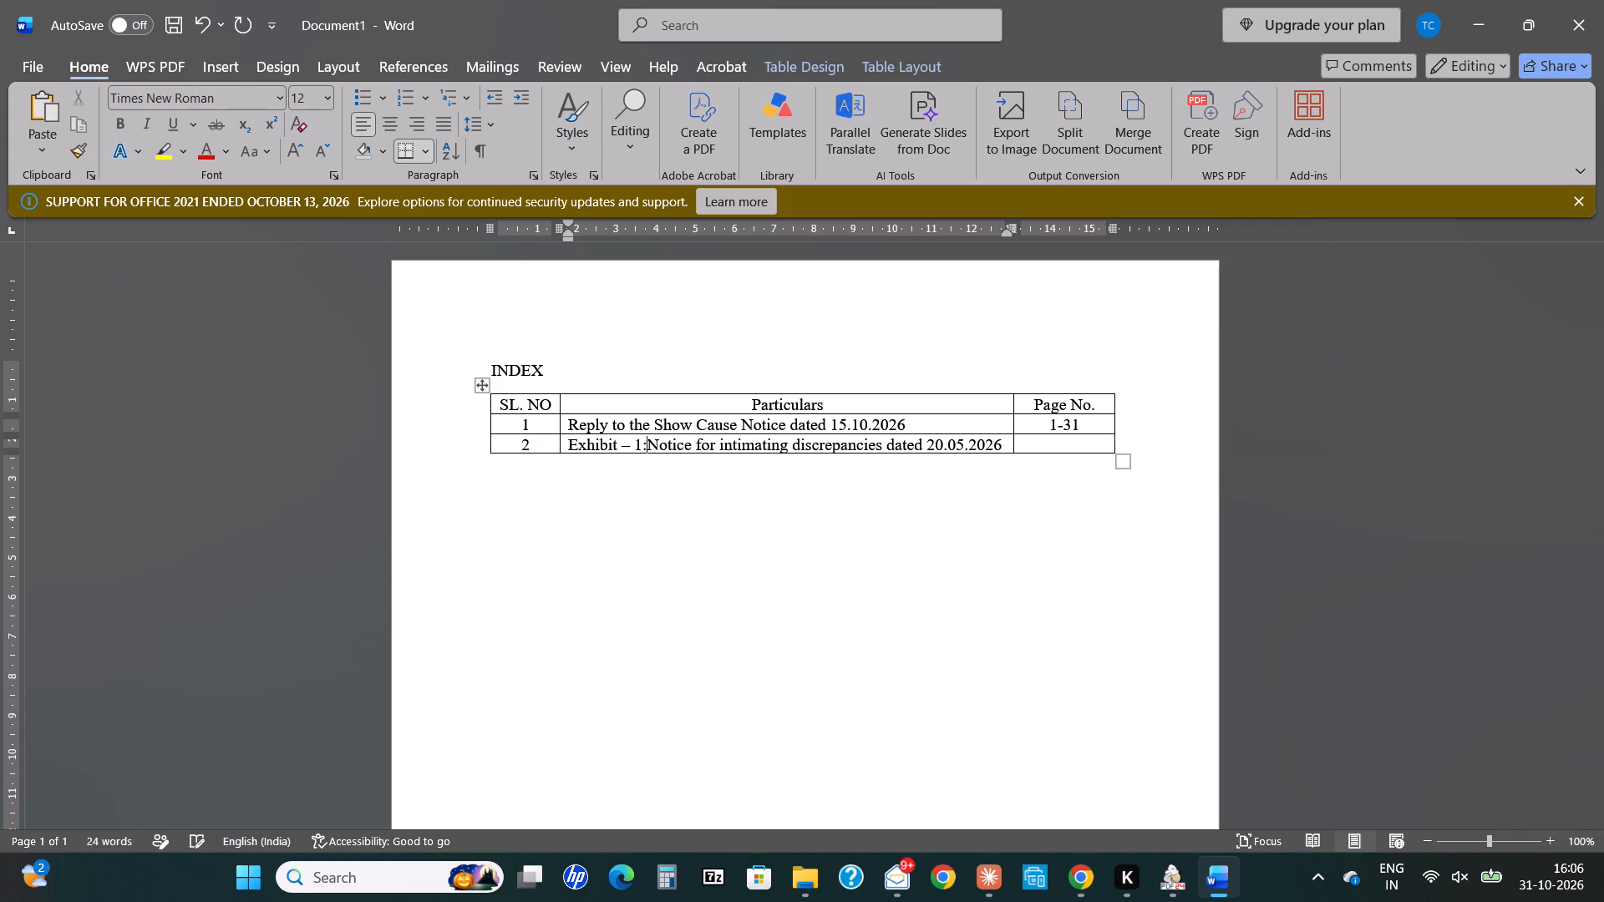
# Enter "32-" as the start of the page range for row 2.
pyautogui.press('Up')
pyautogui.press('Home')
pyautogui.press('Tab')
pyautogui.press('Tab')
pyautogui.press('Tab')
pyautogui.press('Tab')
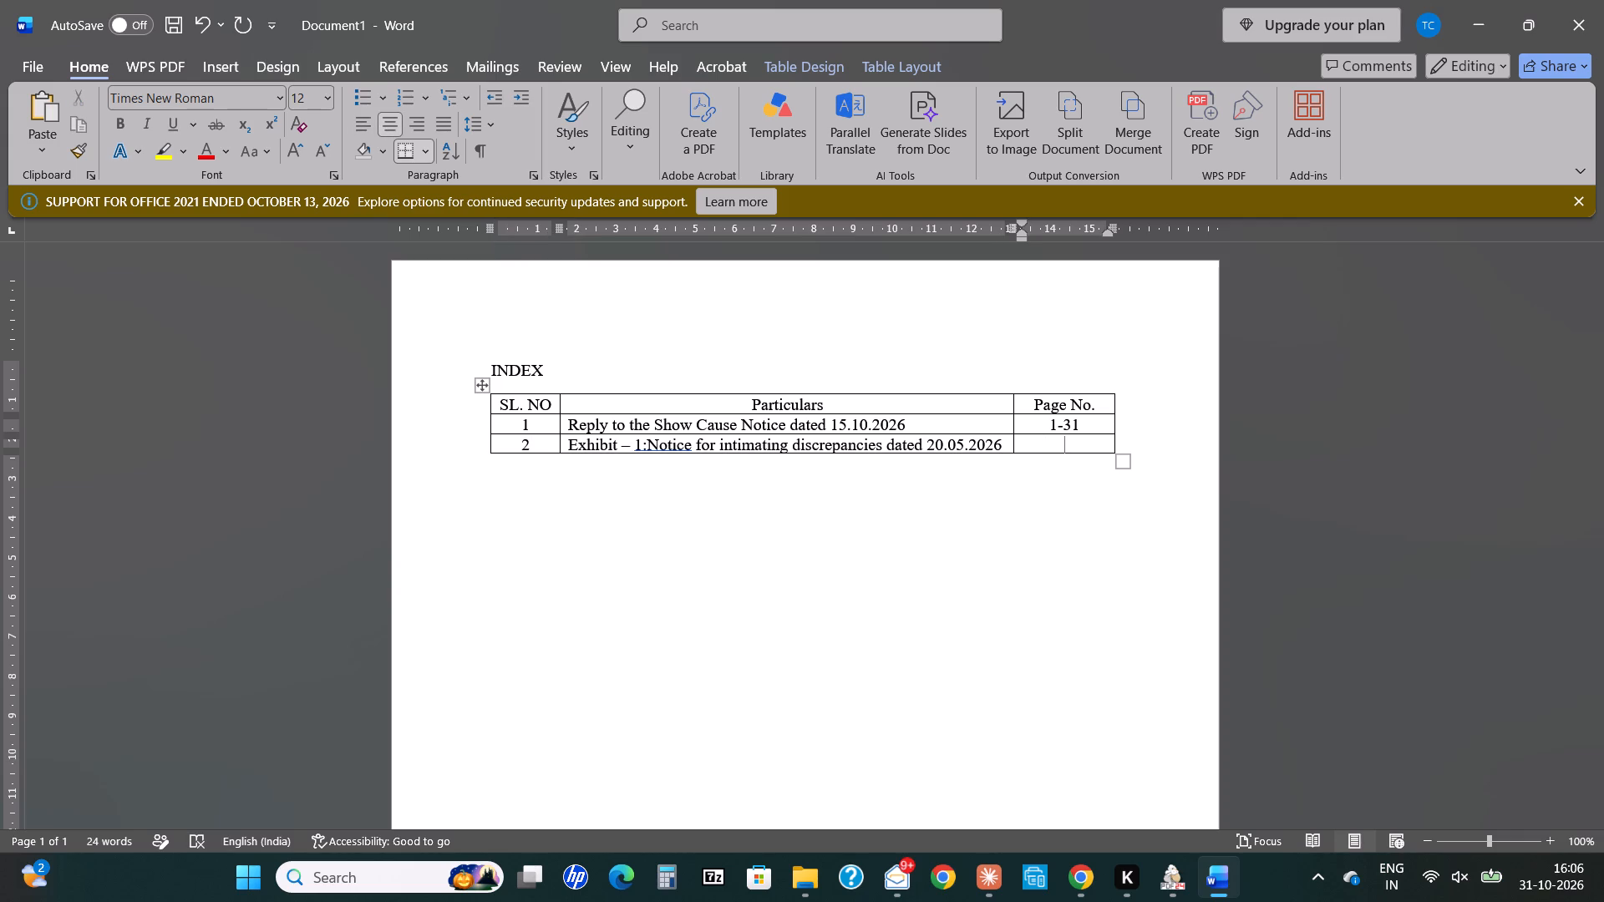
pyautogui.write('32-3')
pyautogui.press('BackSpace')
# Replace "Notice for intimating discrepancies" in row 2's Particulars with "GST ASMT-10", keeping the Exhibit – 1 prefix and the date.
pyautogui.hotkey('shift', 'Tab')
pyautogui.press('Right')
pyautogui.hotkey('shift', 'Left')
pyautogui.hotkey('shift', 'Left')
pyautogui.hotkey('shift', 'Left')
pyautogui.hotkey('shift', 'Left')
pyautogui.hotkey('shift', 'Left')
pyautogui.hotkey('shift', 'Left')
pyautogui.hotkey('shift', 'Left')
pyautogui.hotkey('shift', 'Left')
pyautogui.hotkey('shift', 'Left')
pyautogui.hotkey('shift', 'Left')
pyautogui.hotkey('shift', 'Left')
pyautogui.hotkey('shift', 'Left')
pyautogui.hotkey('shift', 'Left')
pyautogui.hotkey('shift', 'Left')
pyautogui.hotkey('shift', 'Left')
pyautogui.hotkey('shift', 'Left')
pyautogui.hotkey('shift', 'Left')
pyautogui.hotkey('shift', 'Left')
pyautogui.hotkey('shift', 'Left')
pyautogui.hotkey('shift', 'Left')
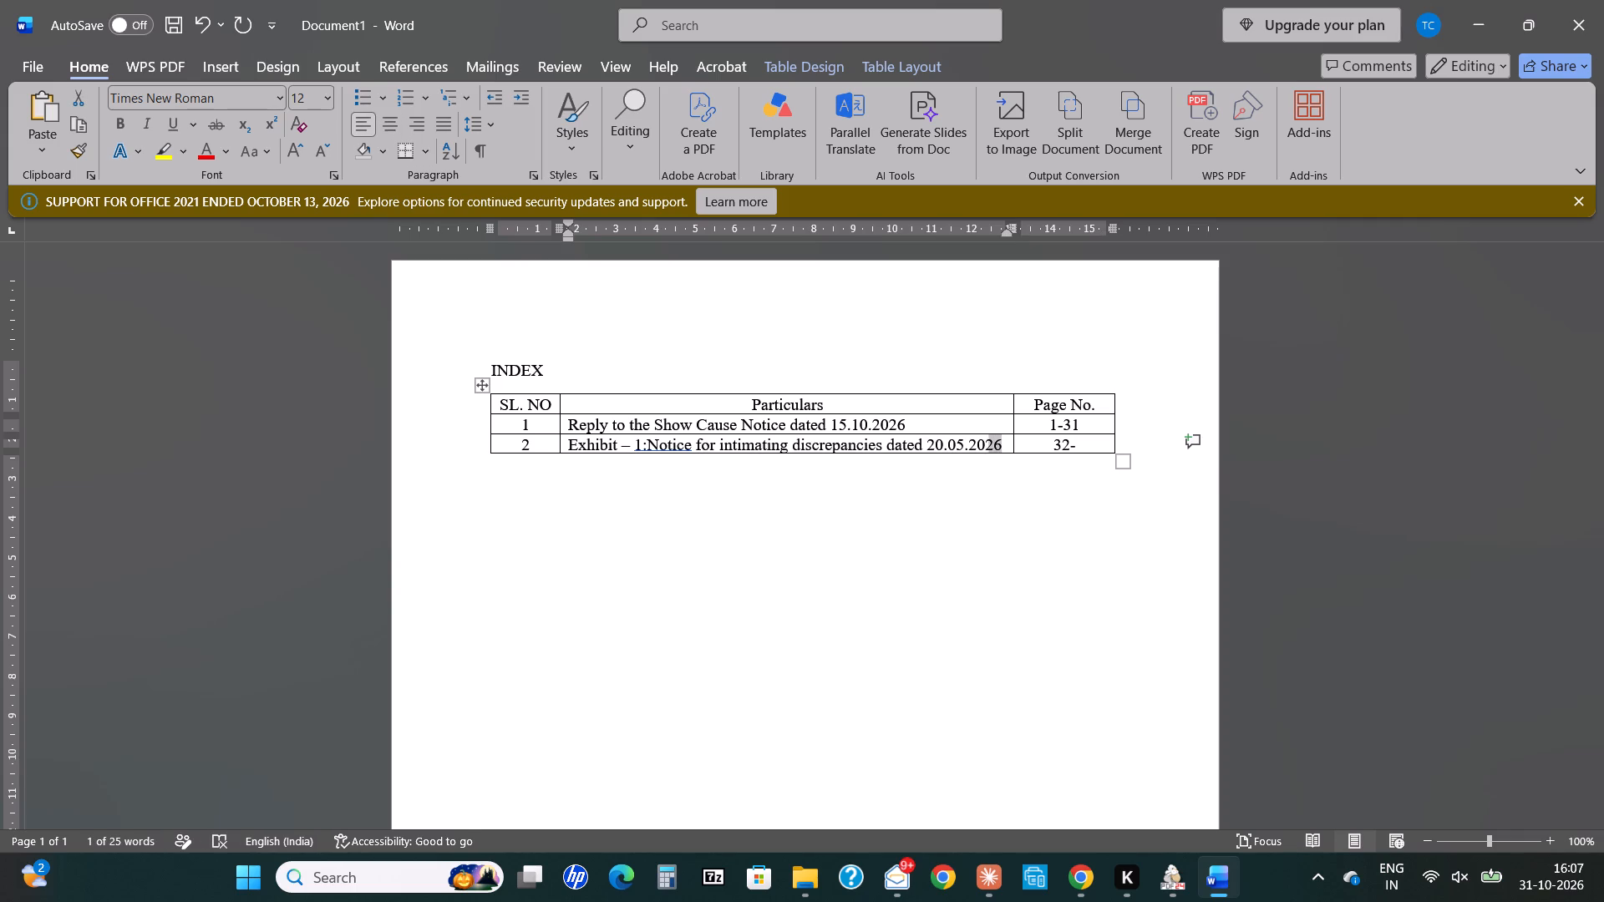
pyautogui.press('Left')
pyautogui.press('Right')
pyautogui.hotkey('ctrl', 'Right')
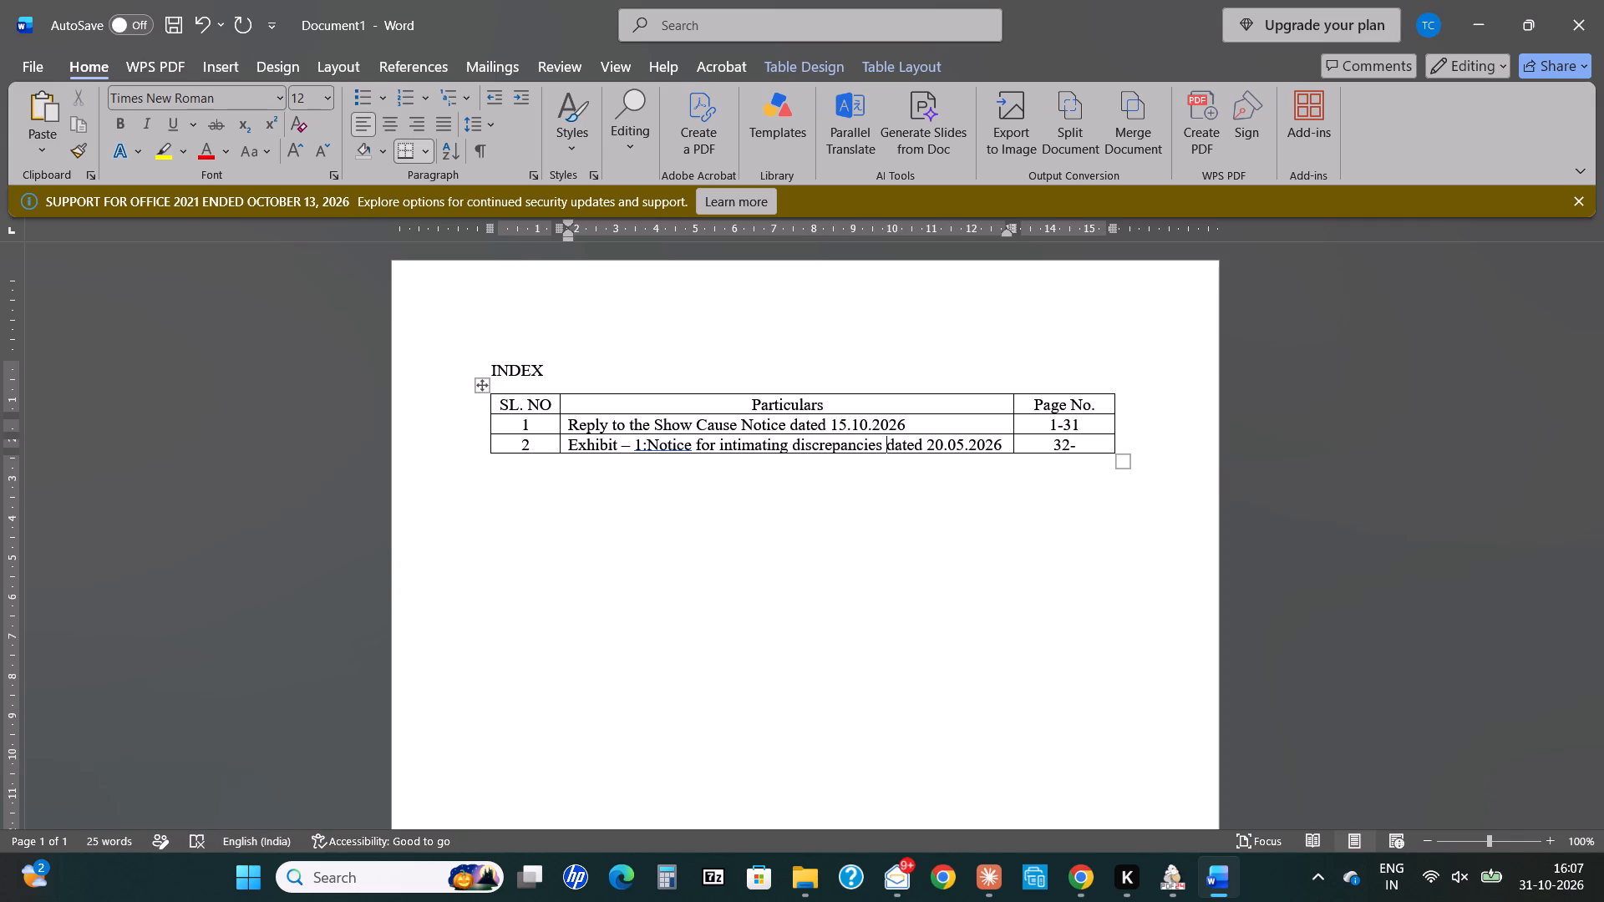
pyautogui.hotkey('ctrl', 'shift', 'Left')
pyautogui.hotkey('ctrl', 'shift', 'Left')
pyautogui.hotkey('ctrl', 'shift', 'Left')
pyautogui.hotkey('ctrl', 'shift', 'Left')
pyautogui.hotkey('shift', 'a')
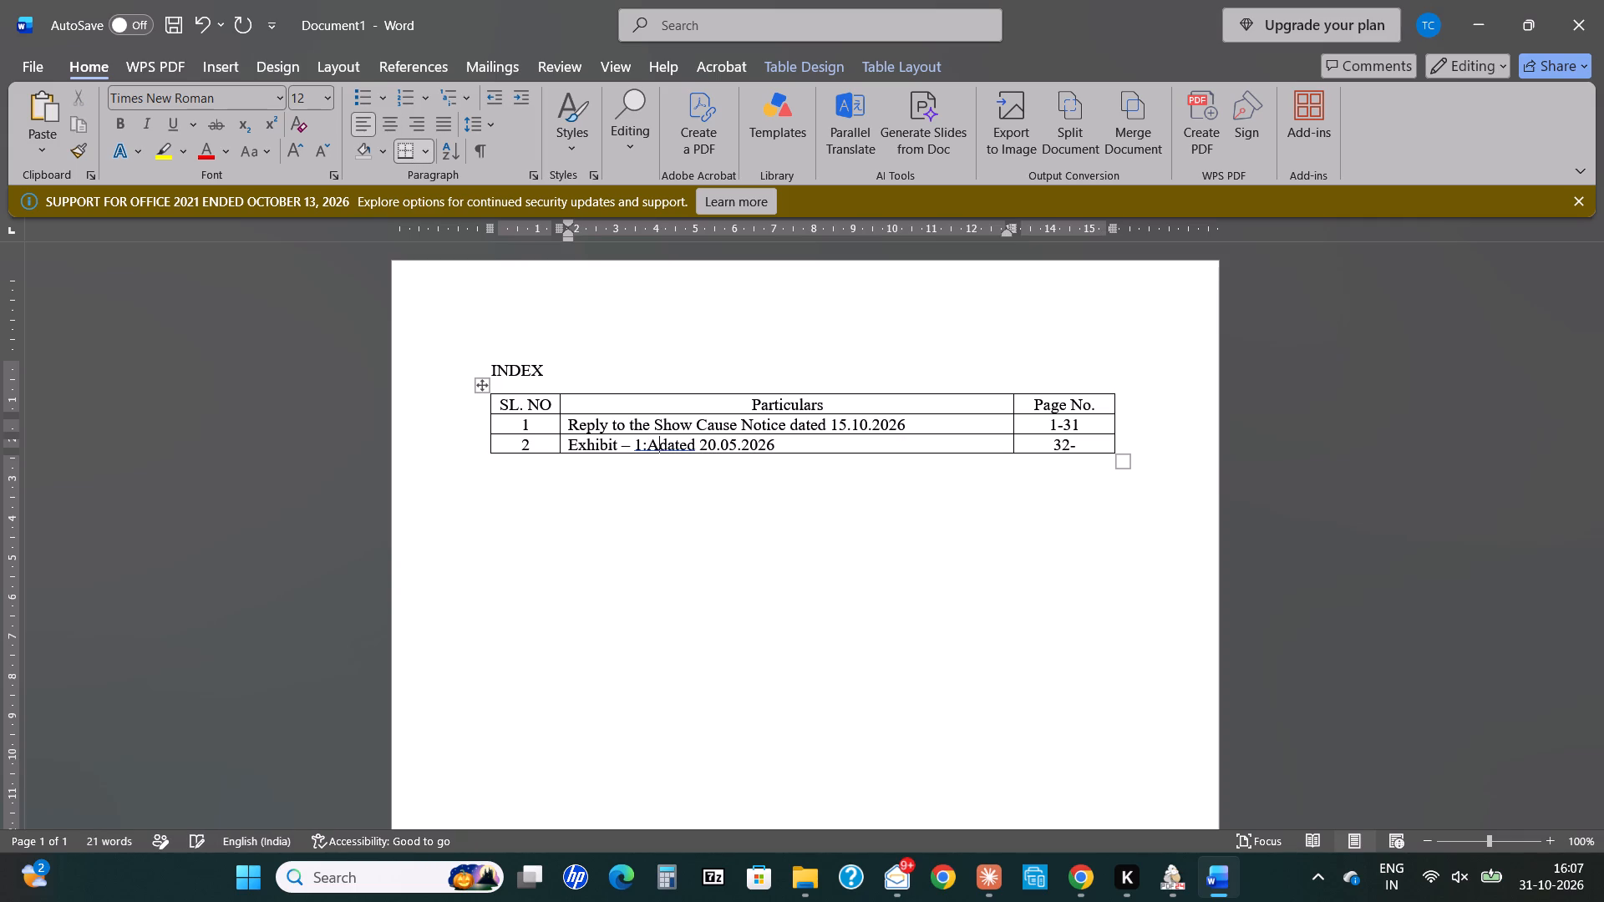
pyautogui.hotkey('shift', 'BackSpace')
pyautogui.write('For')
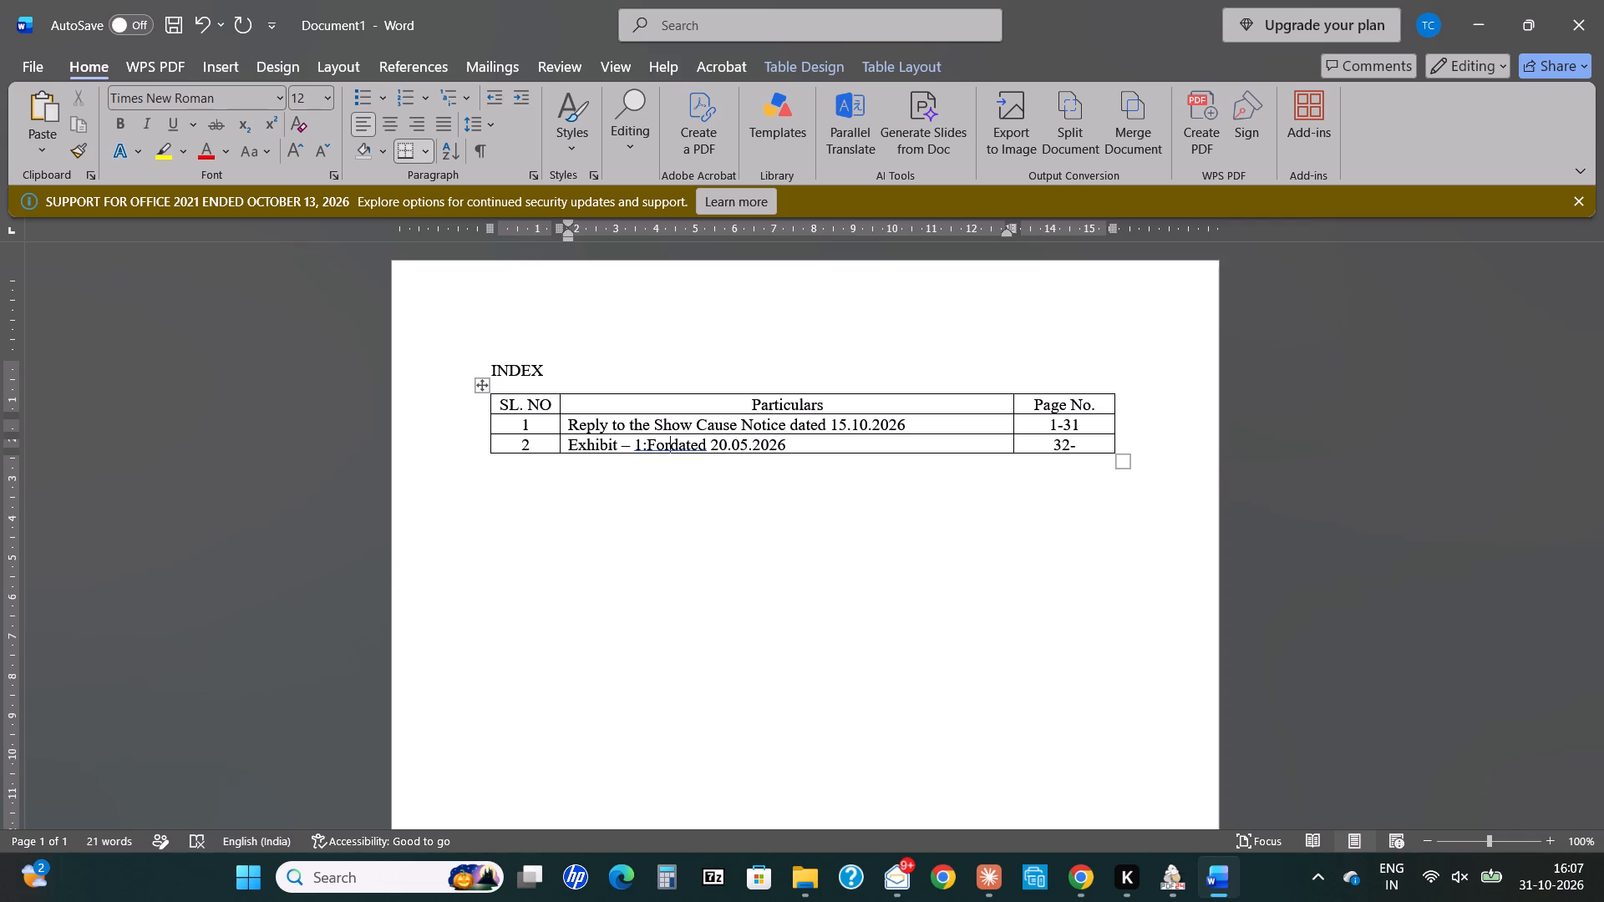
pyautogui.press('BackSpace')
pyautogui.press('BackSpace')
pyautogui.press('BackSpace')
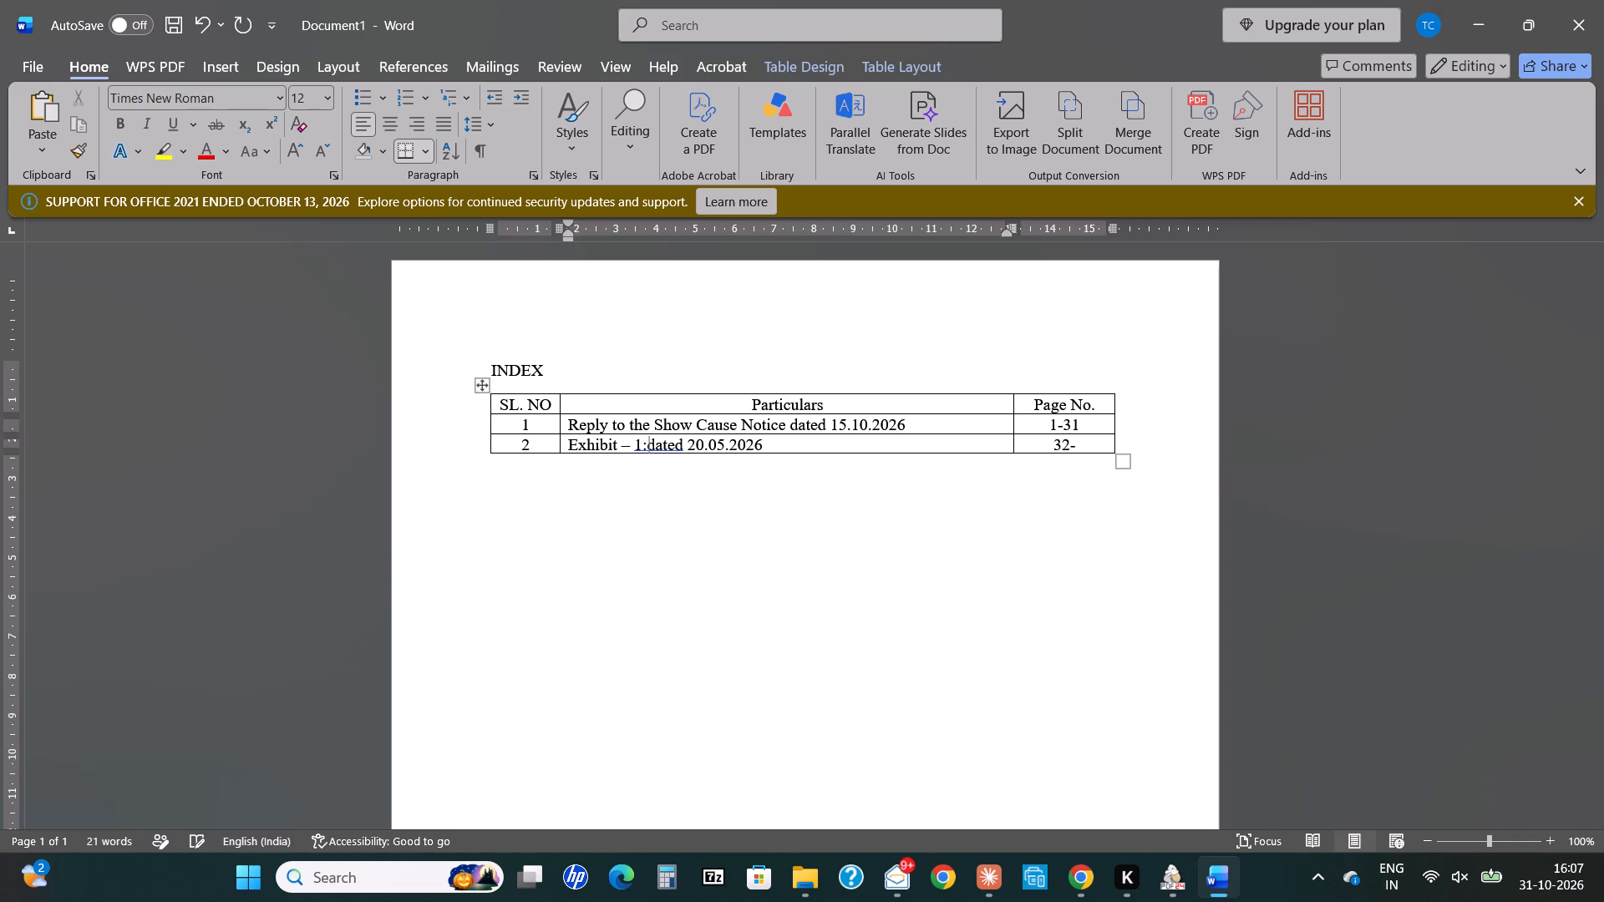
pyautogui.press('space')
pyautogui.write('GST')
pyautogui.press('space')
pyautogui.write('ASMT-10')
pyautogui.press('space')
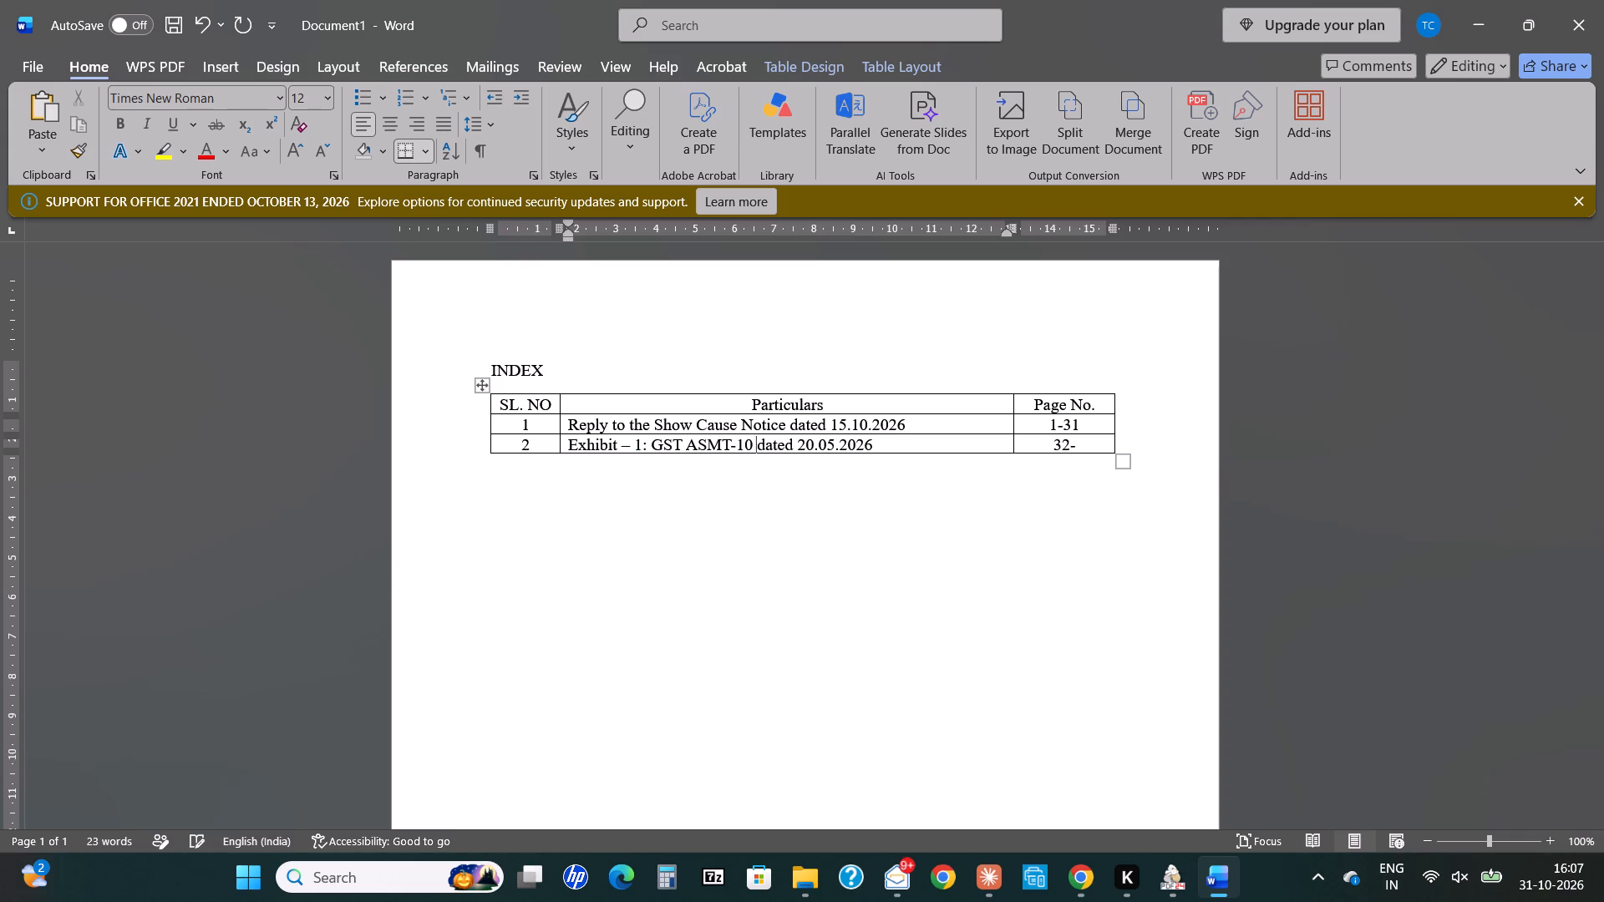
# Complete the page range in row 2 as 32-43.
pyautogui.press('Tab')
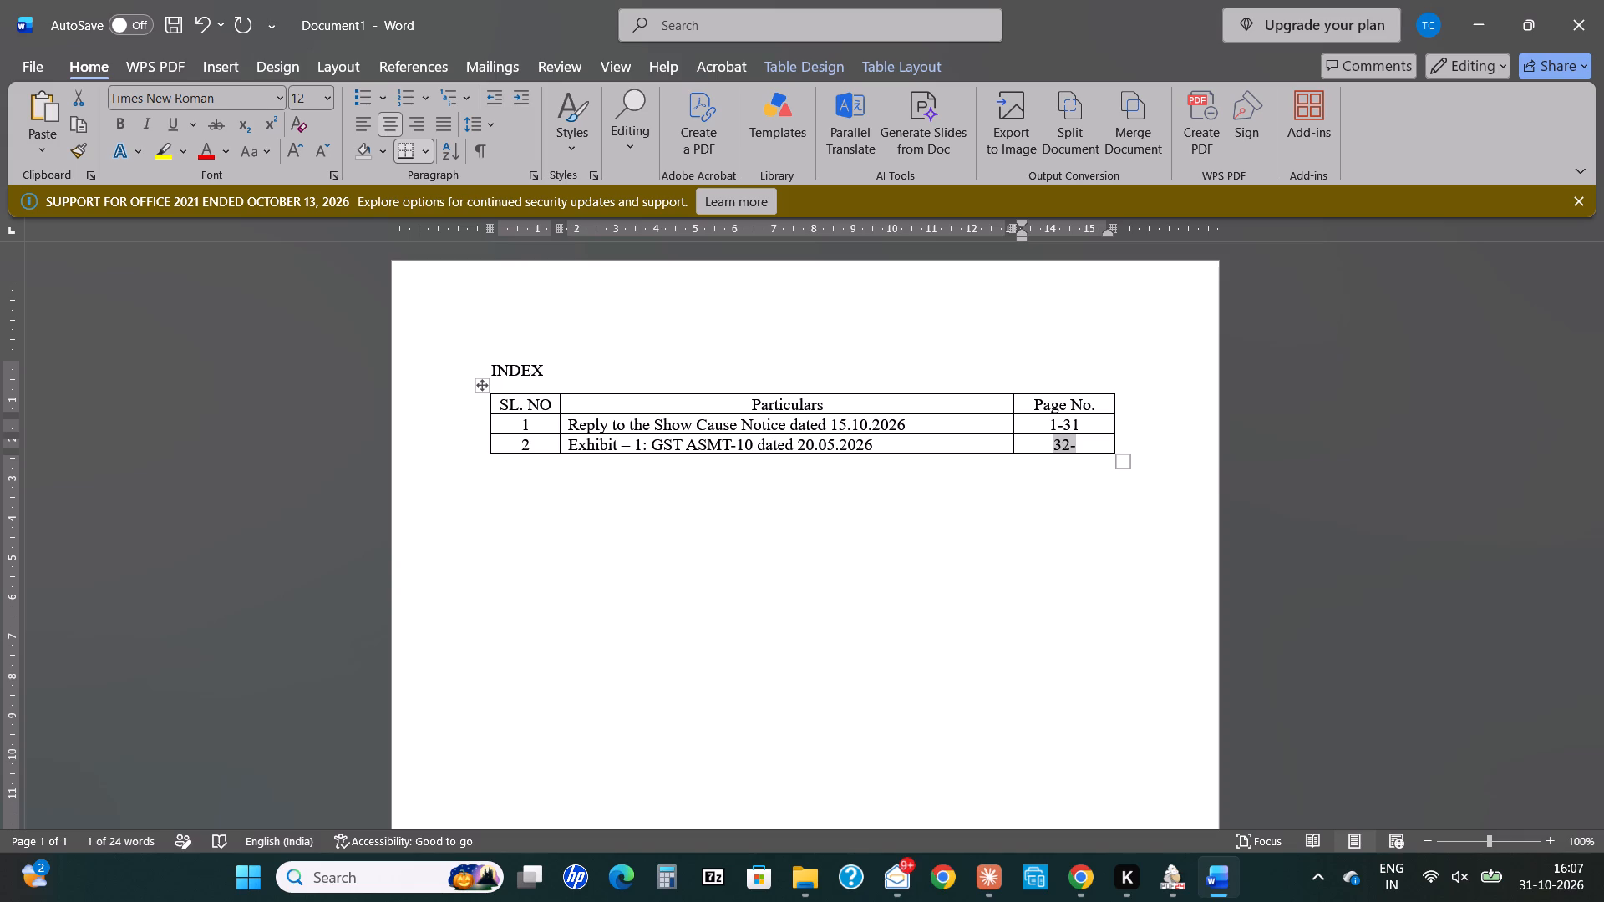
pyautogui.press('Right')
pyautogui.write('43')
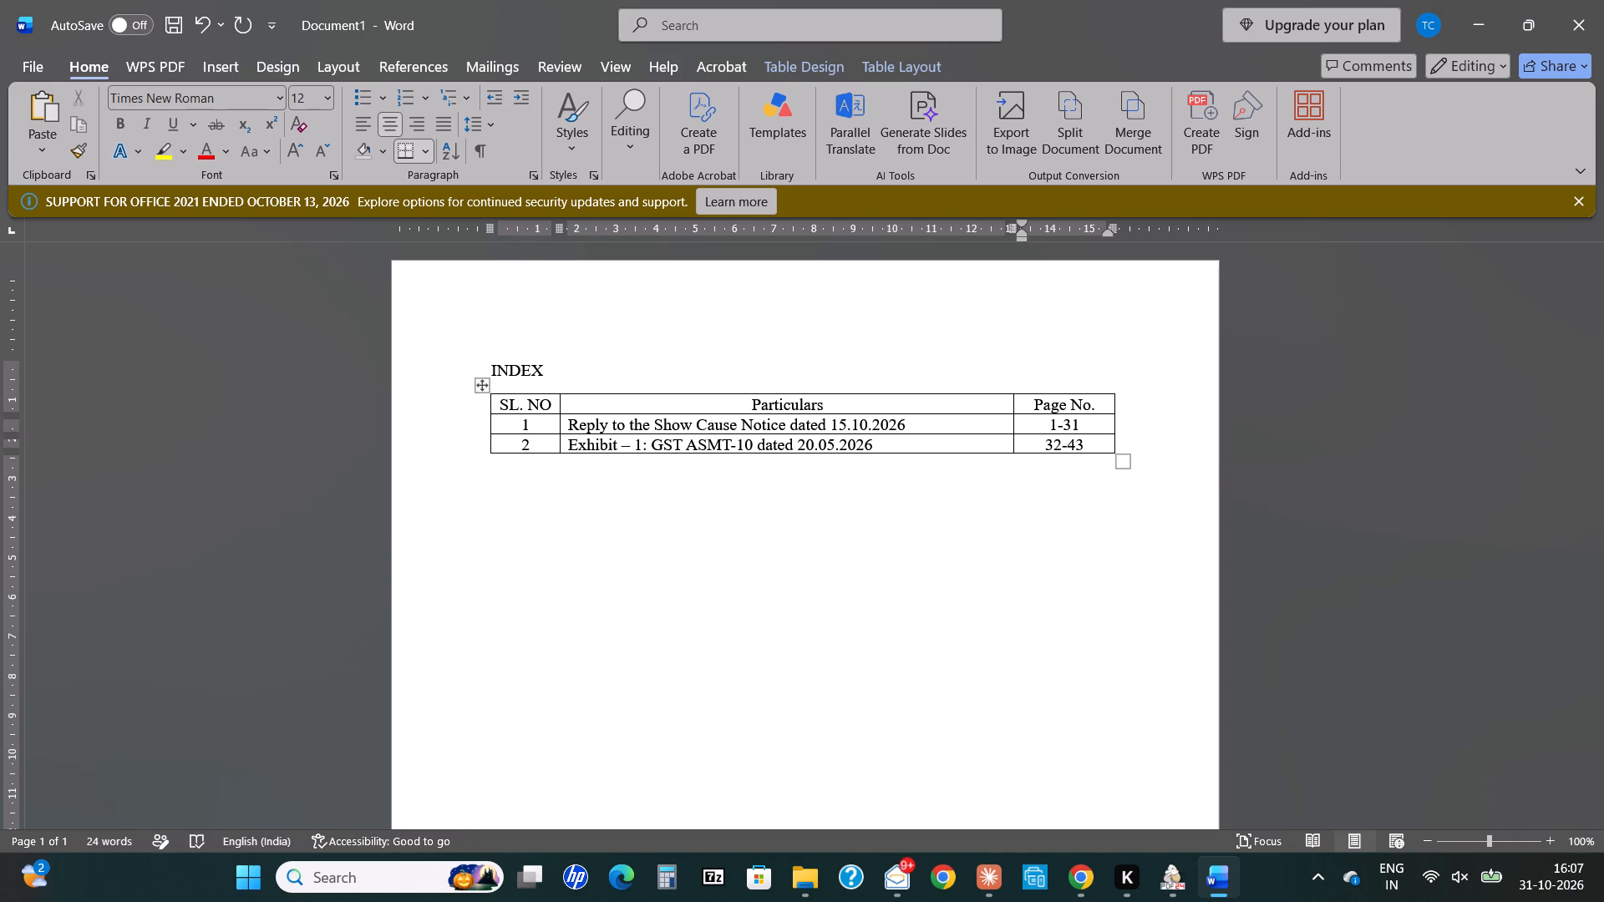
# Add a new row at the end of the index table with serial number 3.
pyautogui.press('Tab')
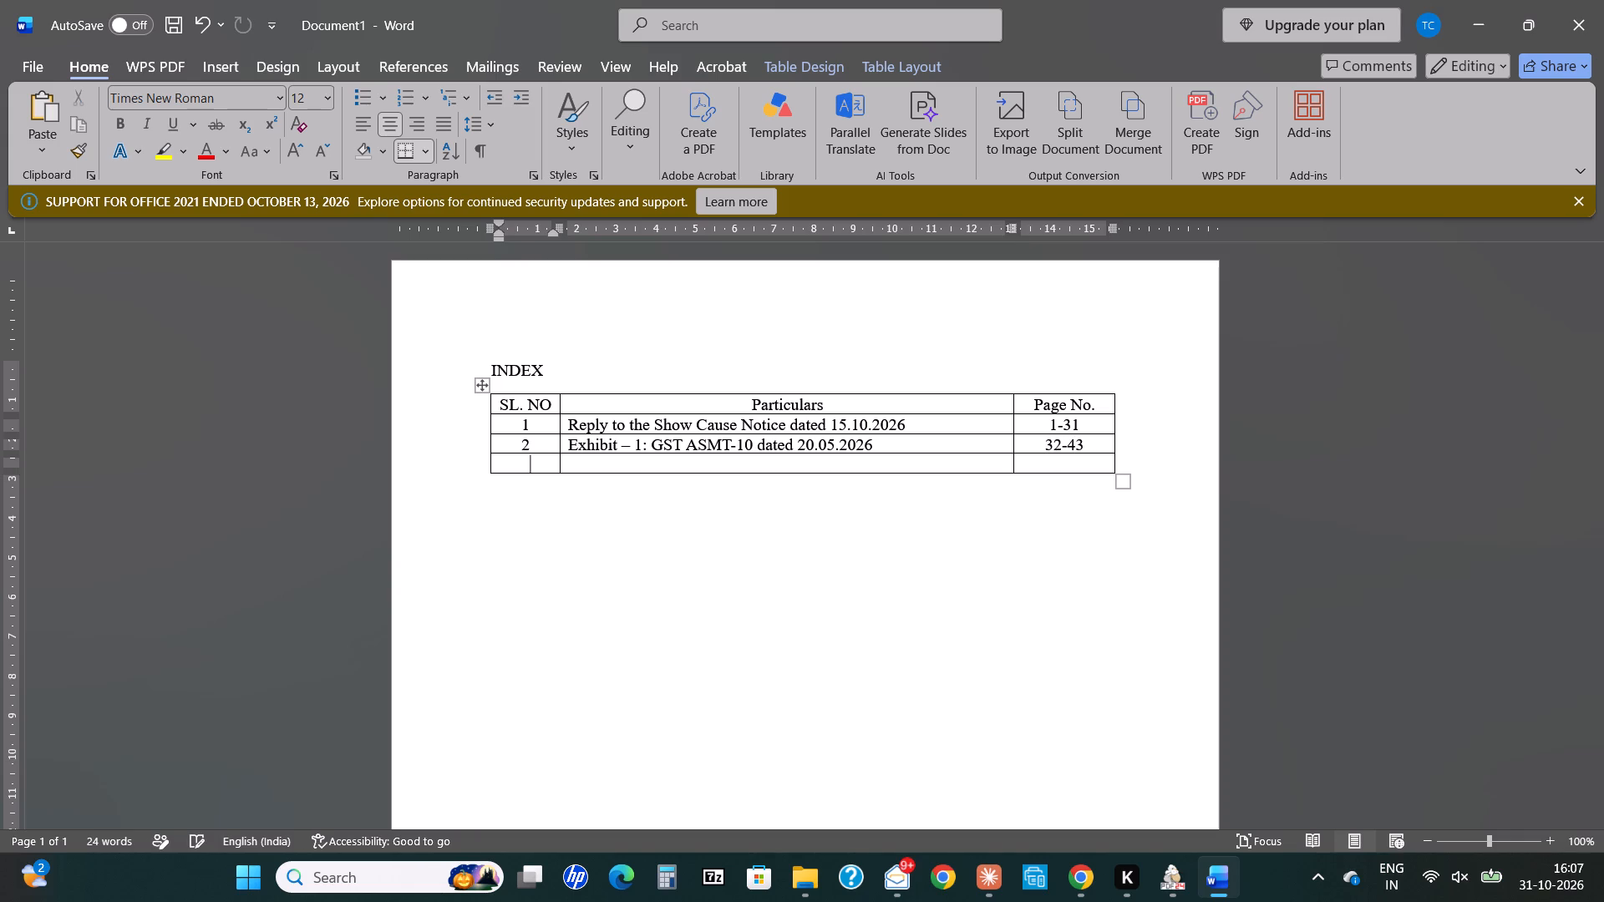
pyautogui.press('3')
# Begin the Particulars entry of row 3 with "Exhibit - ".
pyautogui.press('Tab')
pyautogui.write('Exhibit')
pyautogui.press('space')
pyautogui.write('-')
pyautogui.press('space')
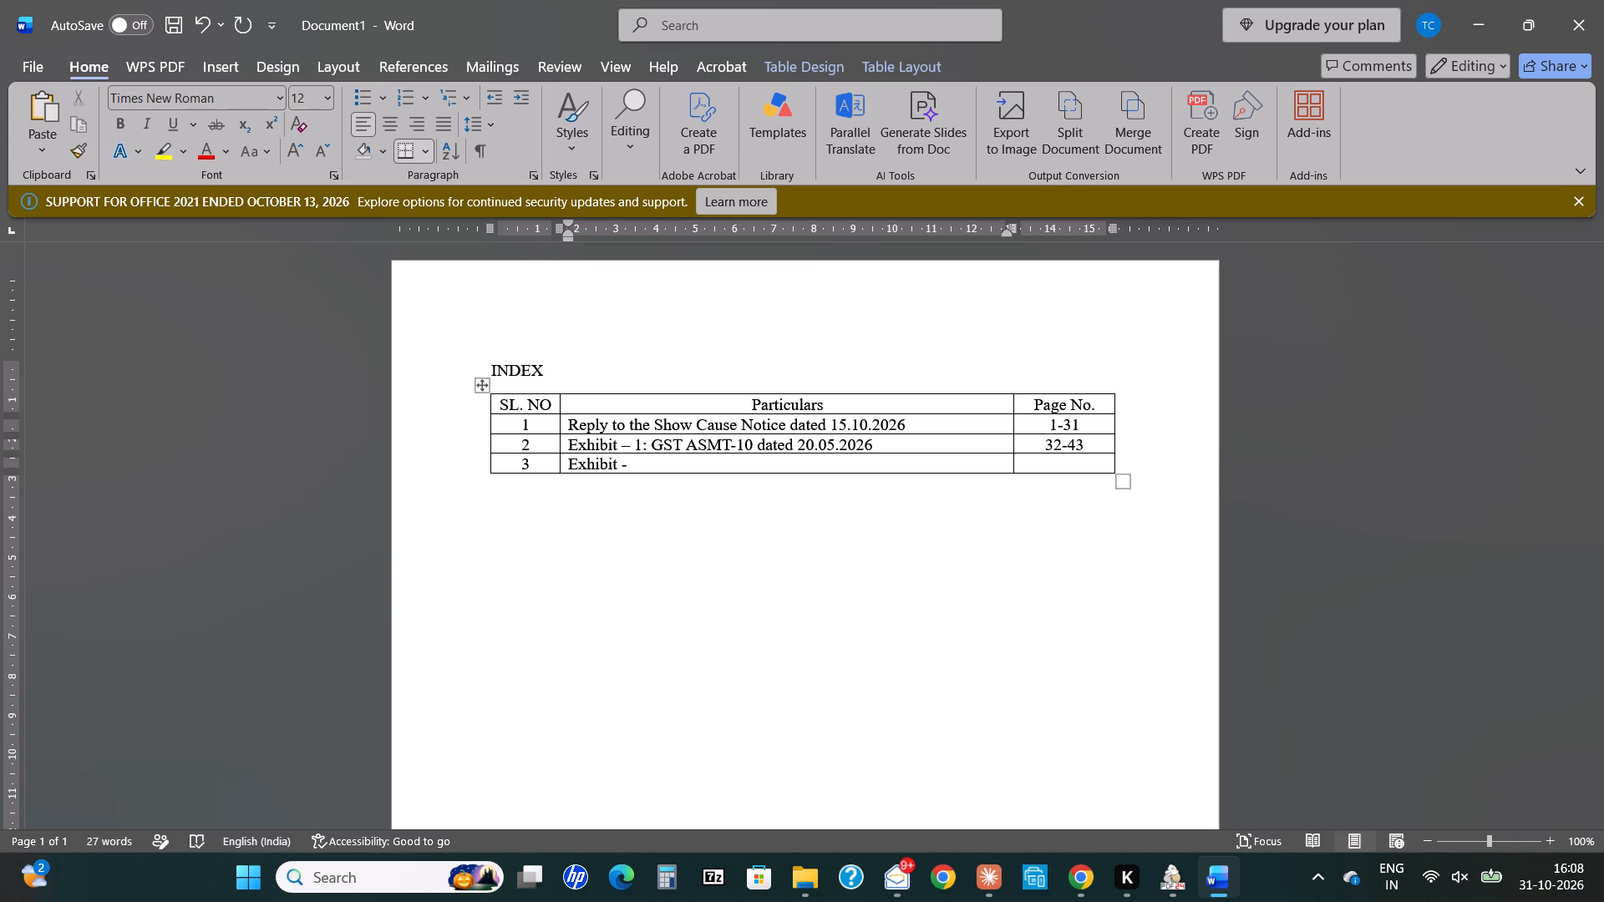
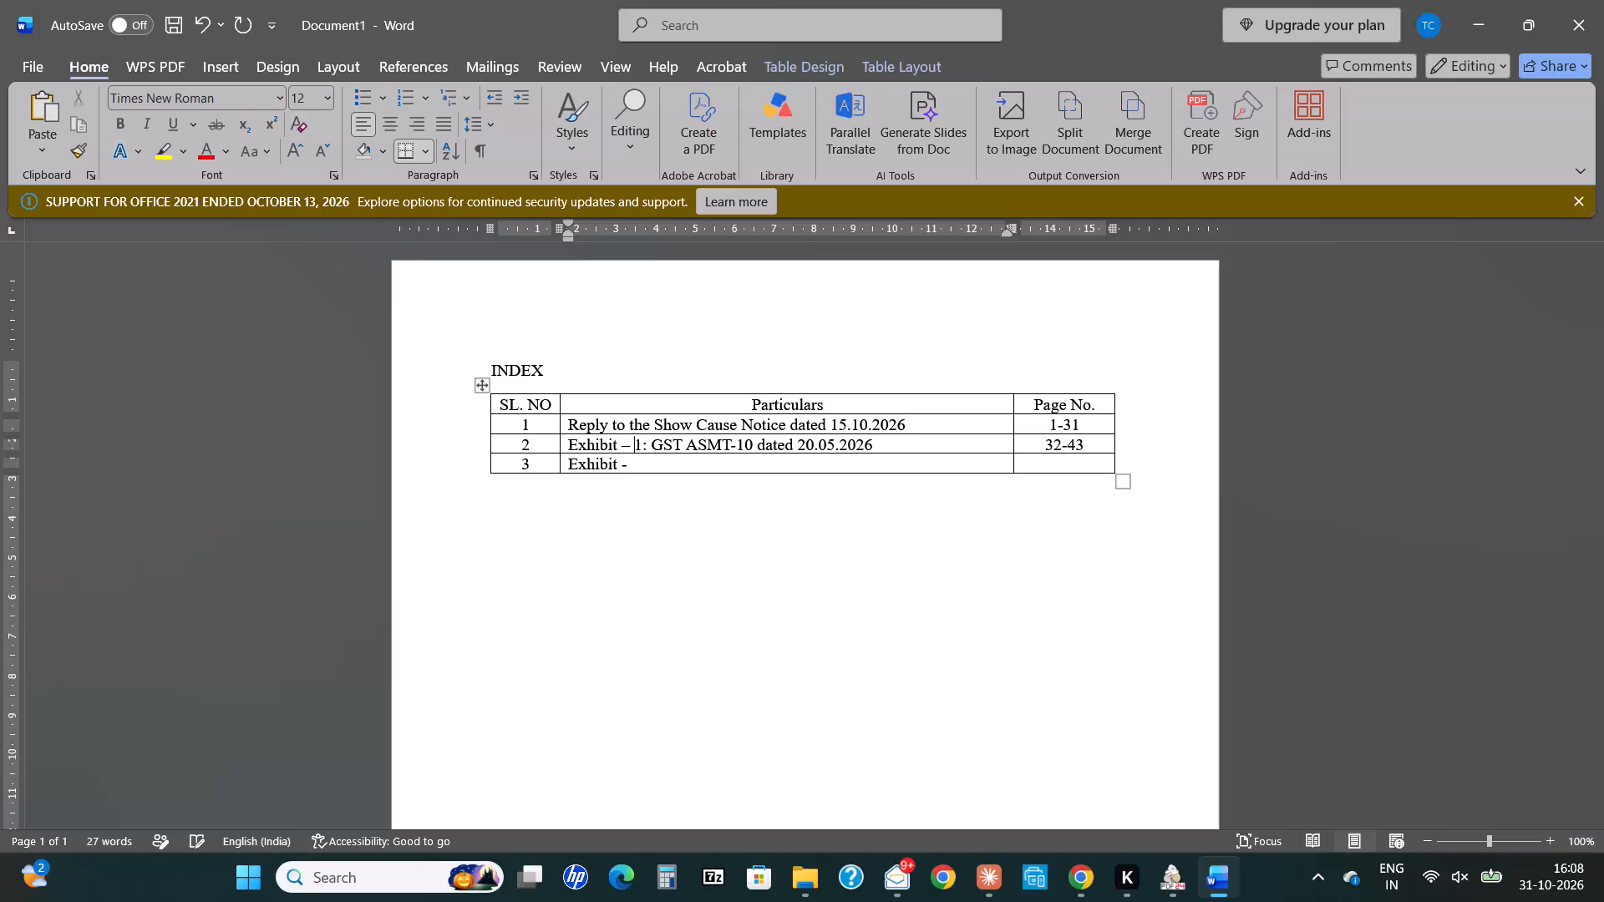
# Complete the Particulars entry of row 3 as "Exhibit – 2: Reply in Form GST ASMT-11 dated 03.06.2026".
pyautogui.press('Right')
pyautogui.press('Tab')
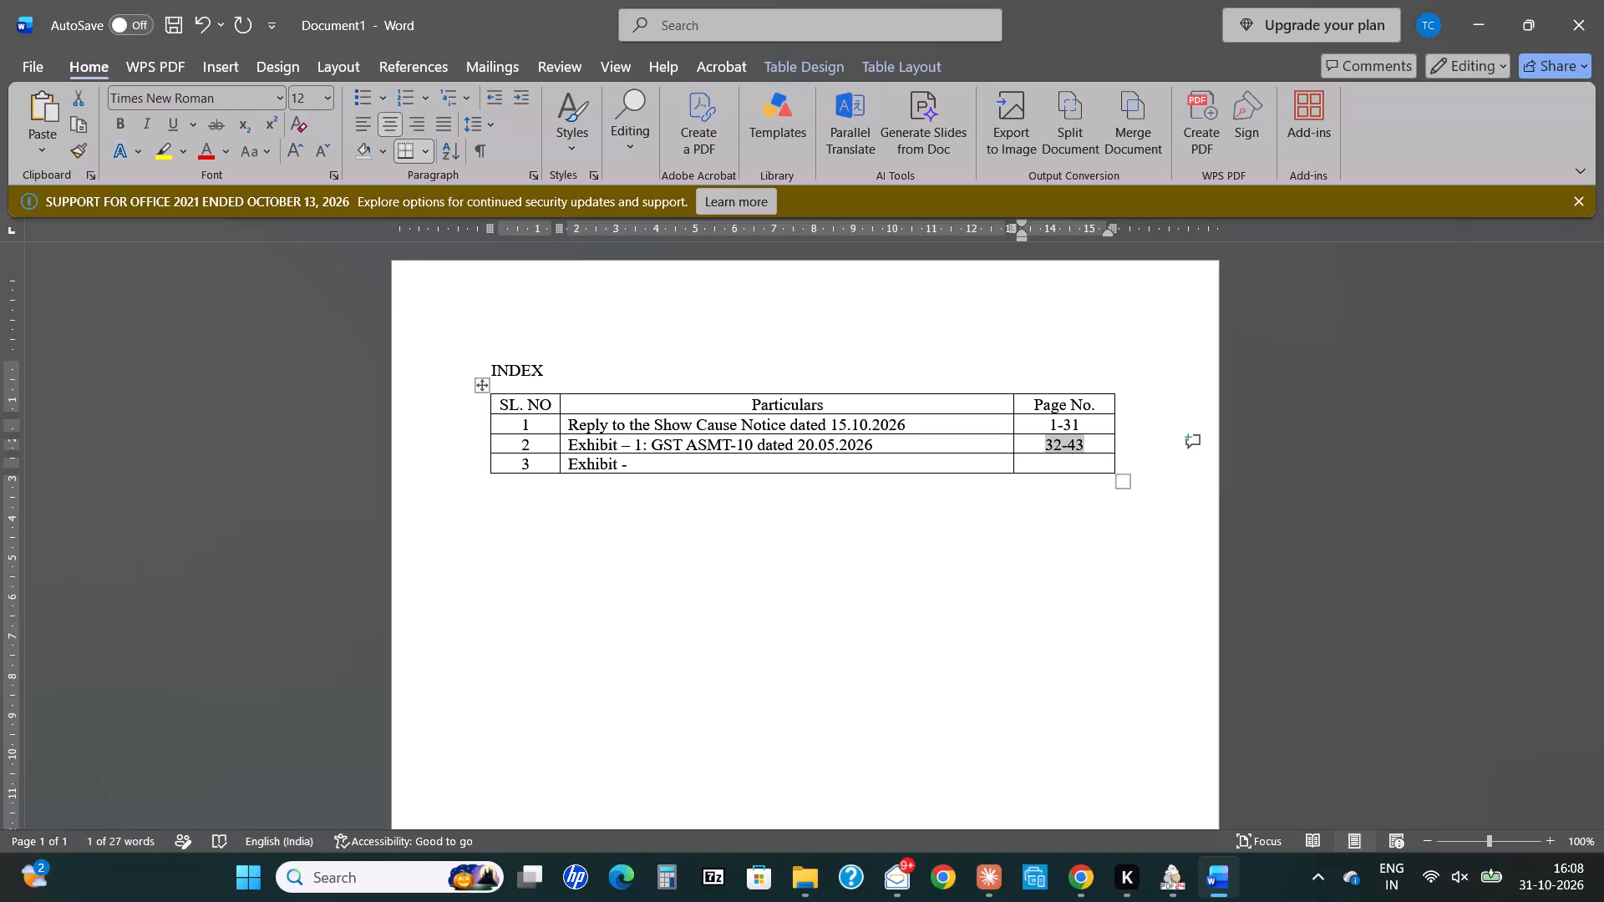
pyautogui.press('Tab')
pyautogui.press('Tab')
pyautogui.press('Tab')
pyautogui.press('Left')
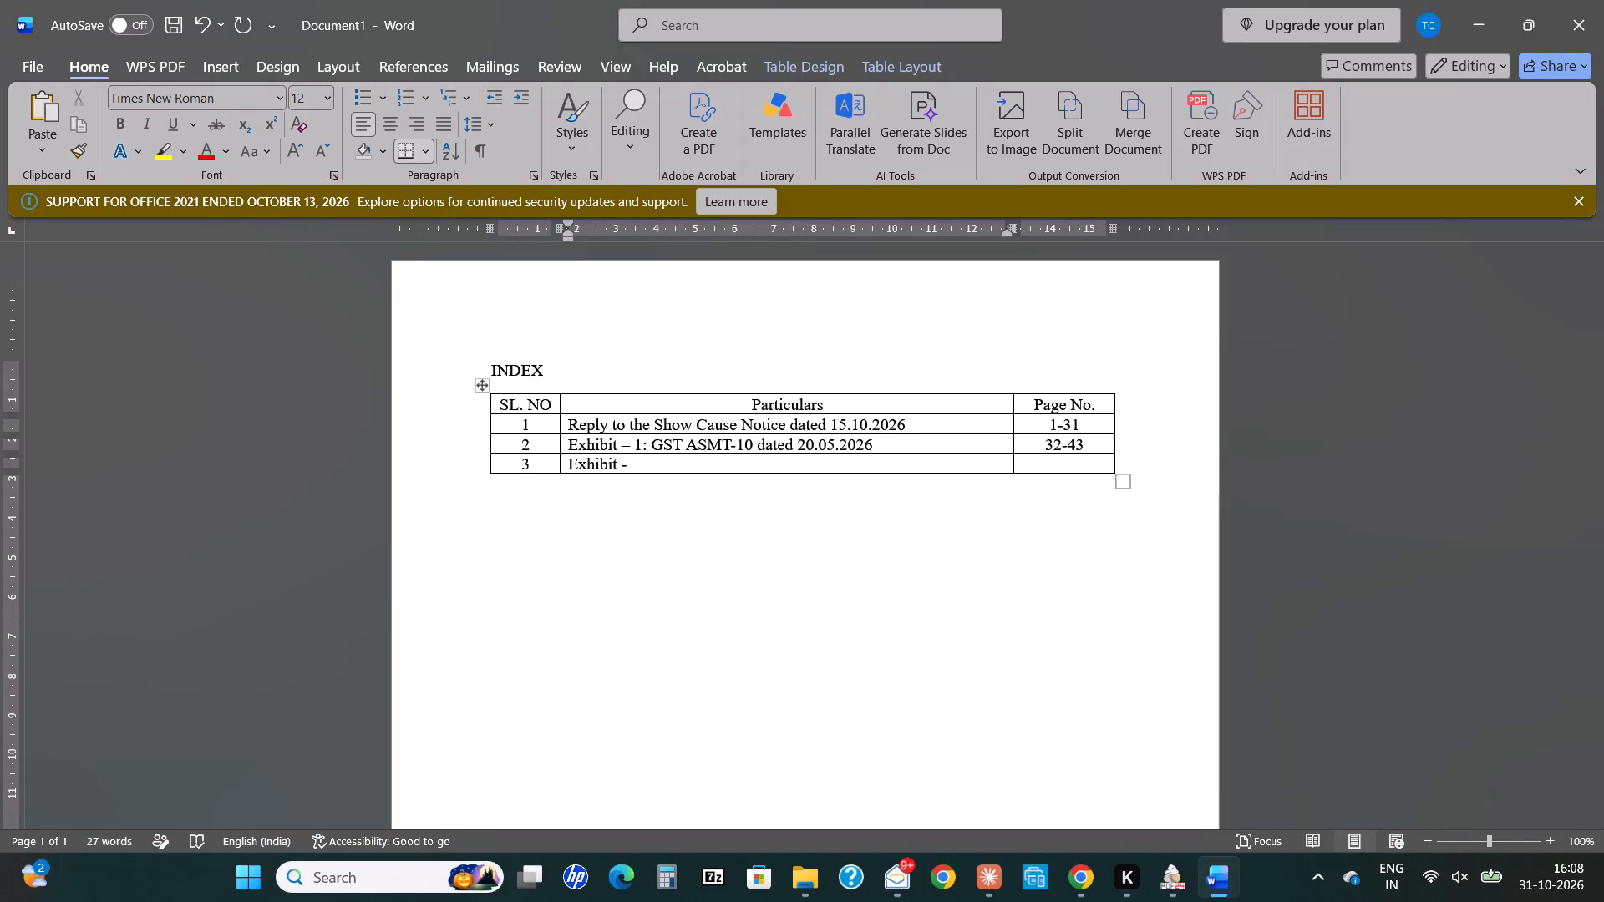
pyautogui.press('2')
pyautogui.write(':')
pyautogui.press('space')
pyautogui.write('Reply in Form GST ASMT-11d')
pyautogui.press('BackSpace')
pyautogui.press('space')
pyautogui.write('dated')
pyautogui.press('space')
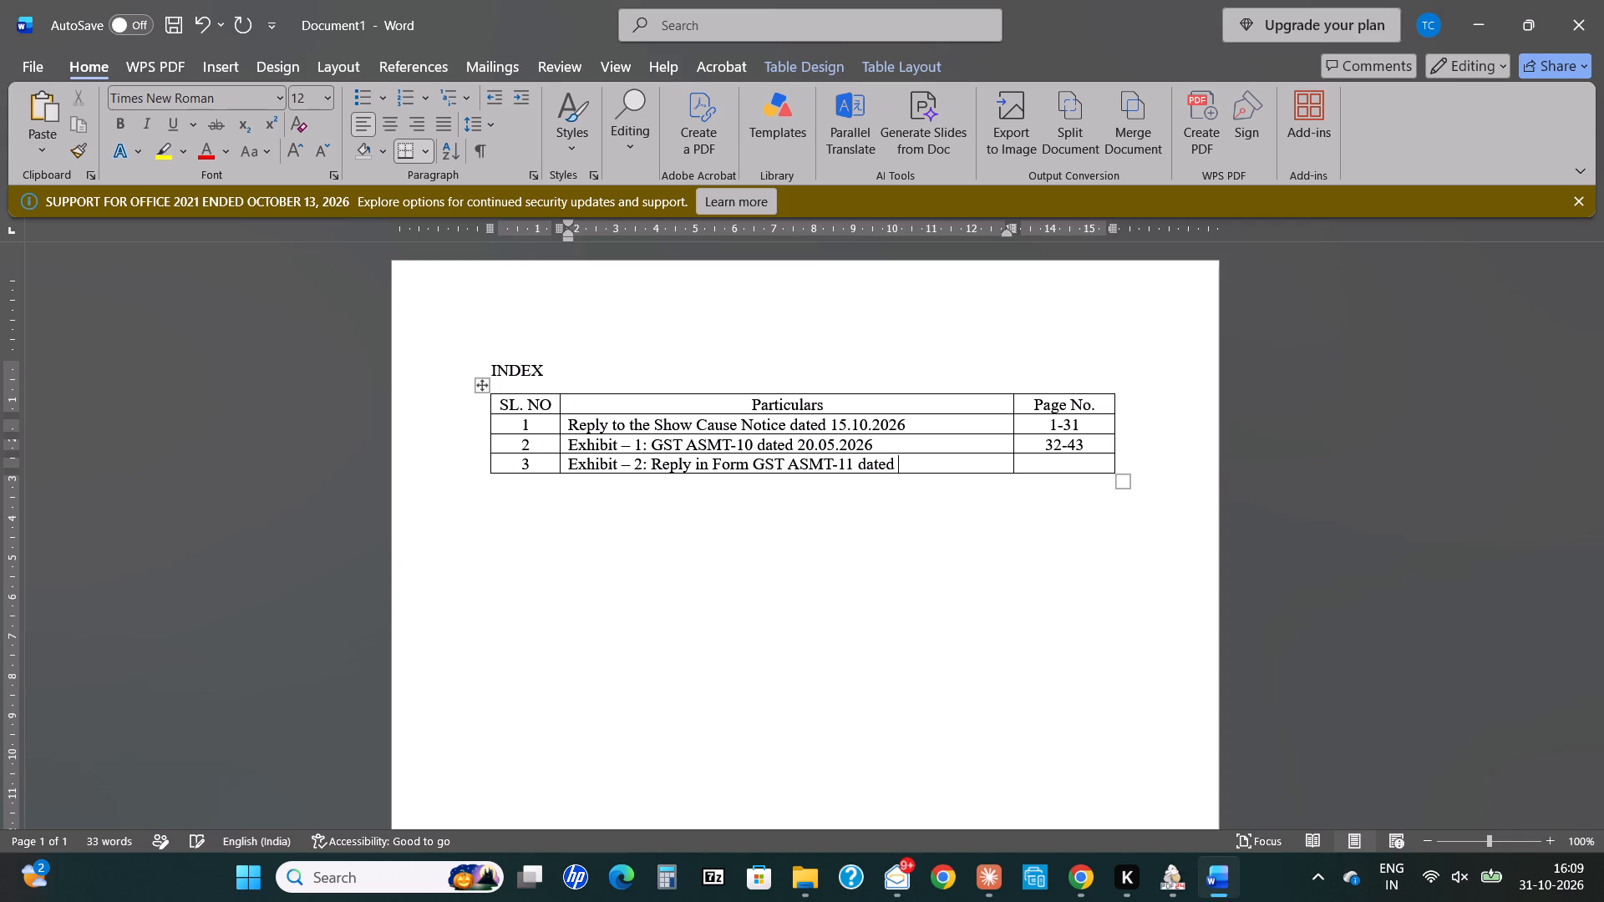
pyautogui.write('03.06.2026')
# Add a new row at the end of the index table with serial number 4, leaving row 3's page number blank.
pyautogui.press('Tab')
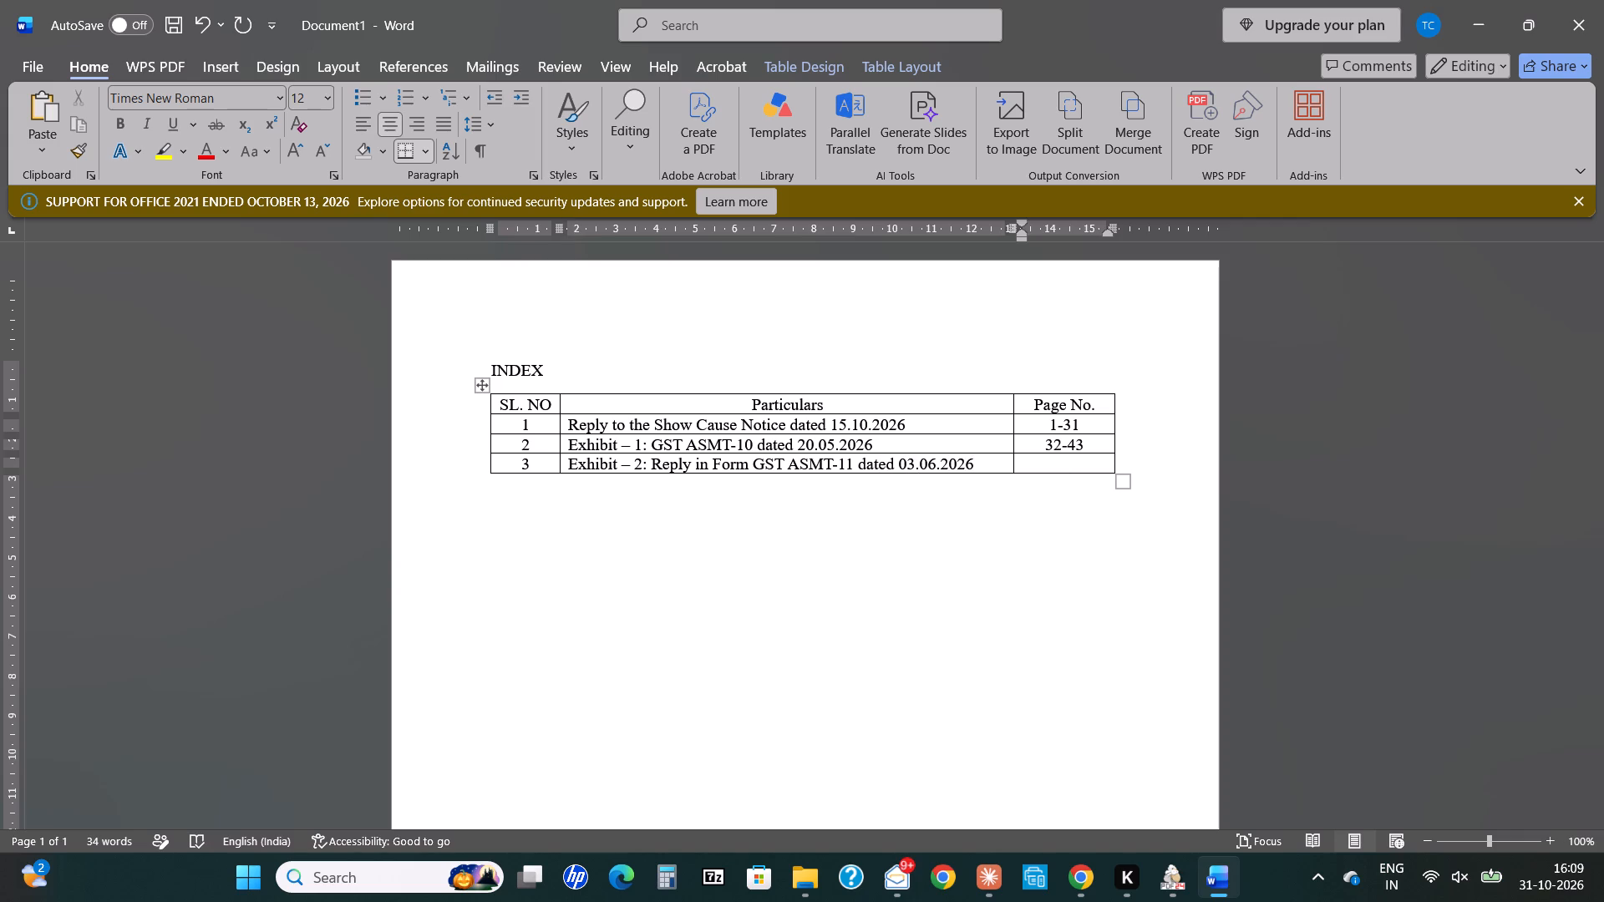
pyautogui.press('Tab')
pyautogui.press('4')
# Begin the Particulars entry of row 4 with "Exhibit – 3: ".
pyautogui.press('Tab')
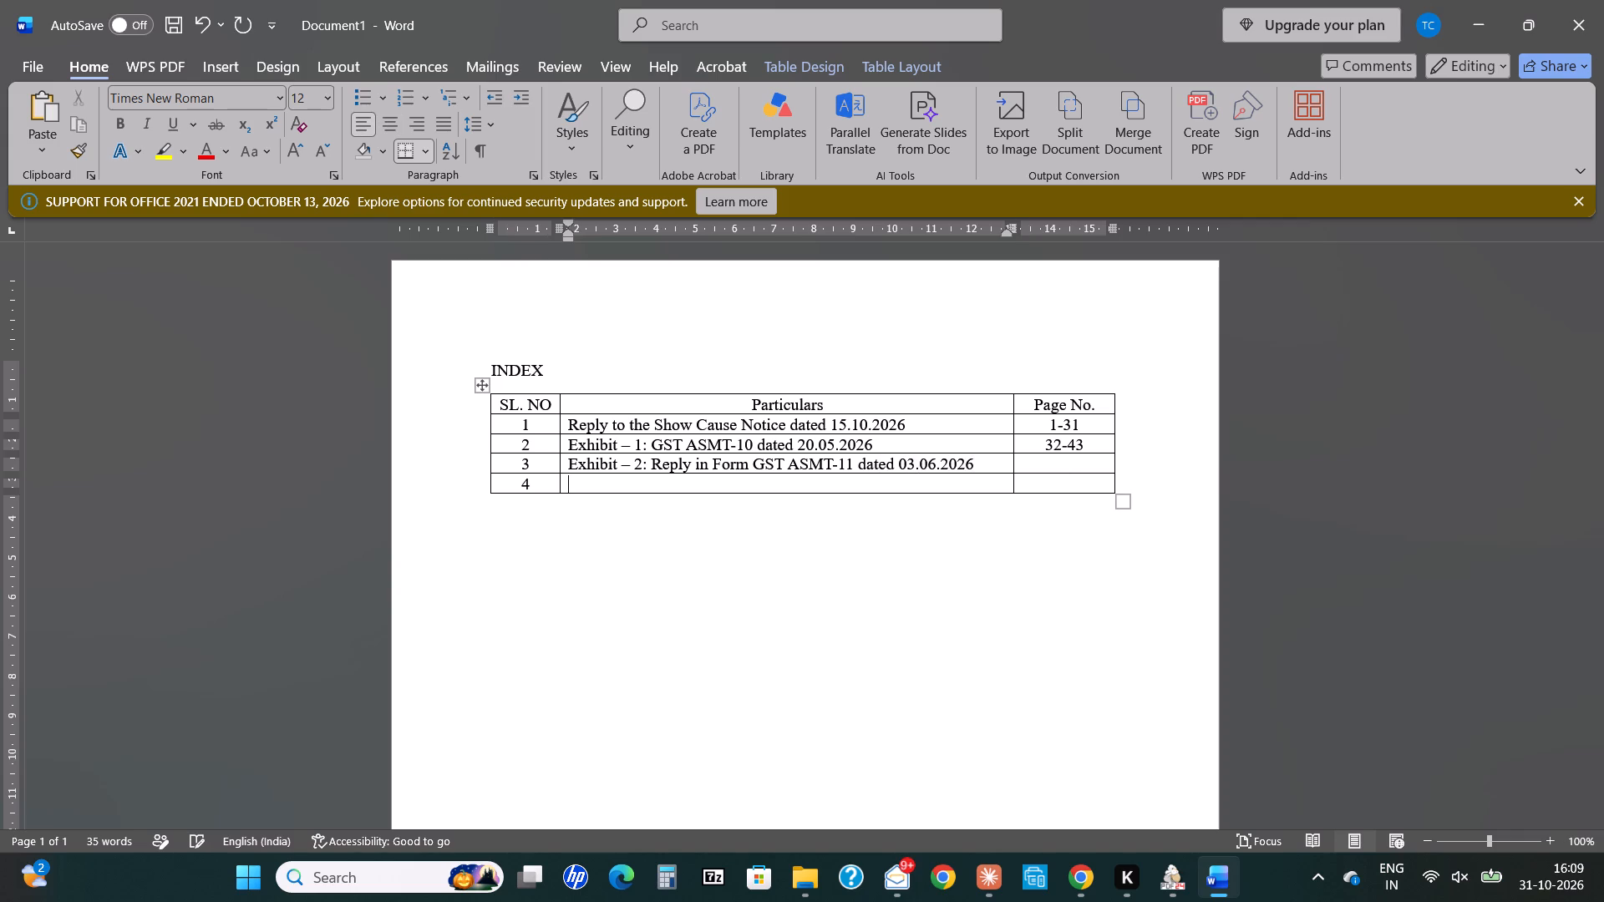
pyautogui.write('Exhibit - 3:')
pyautogui.press('space')
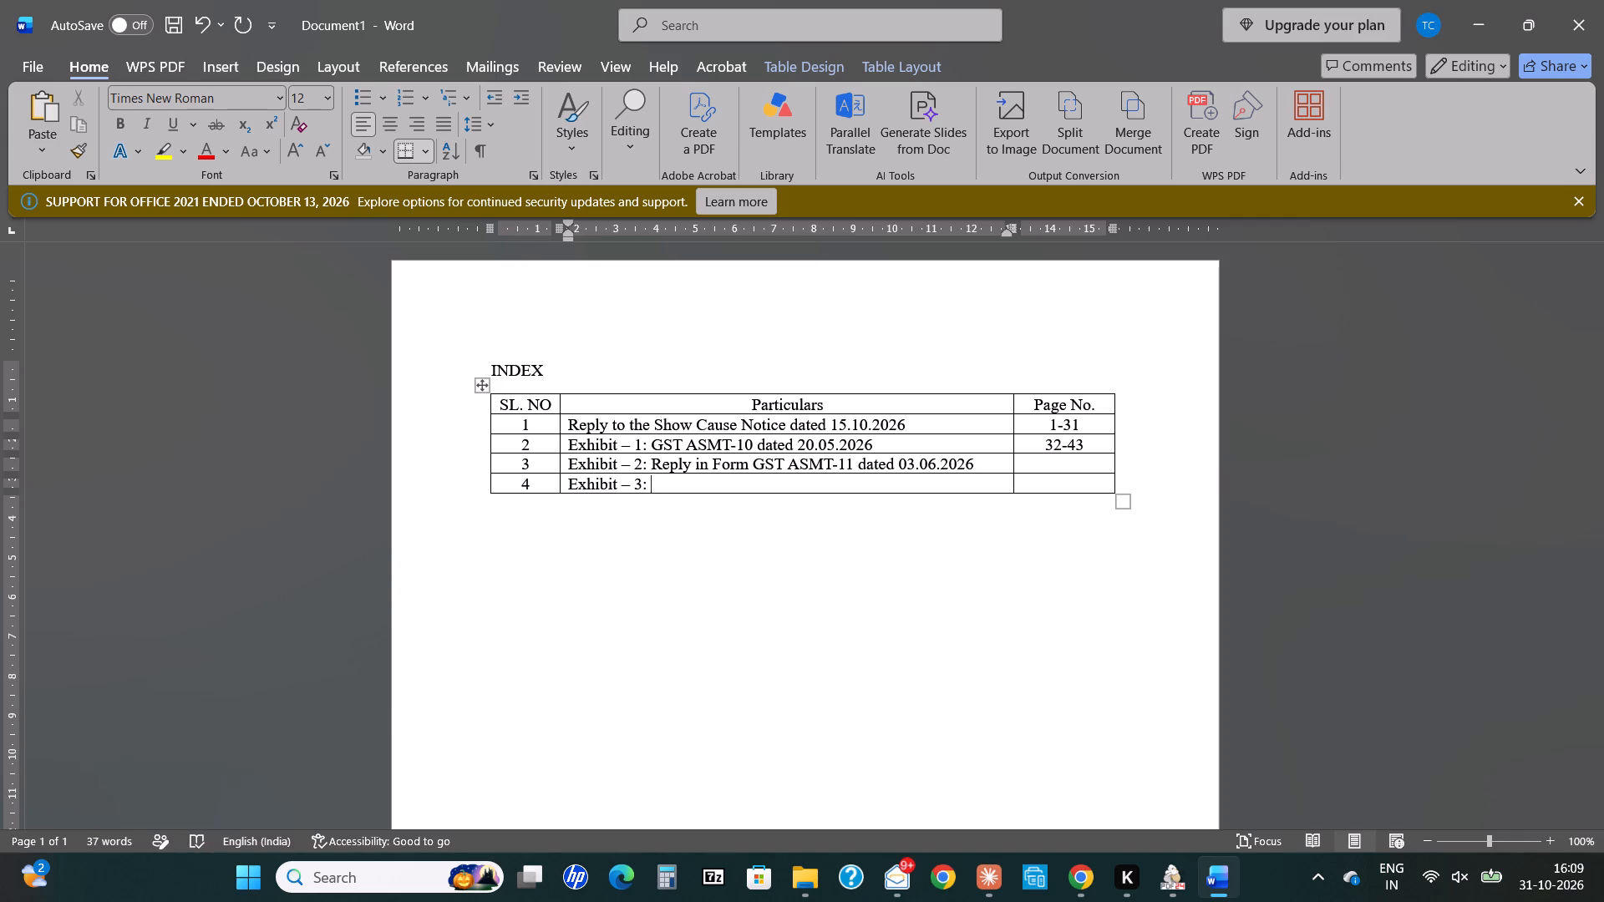
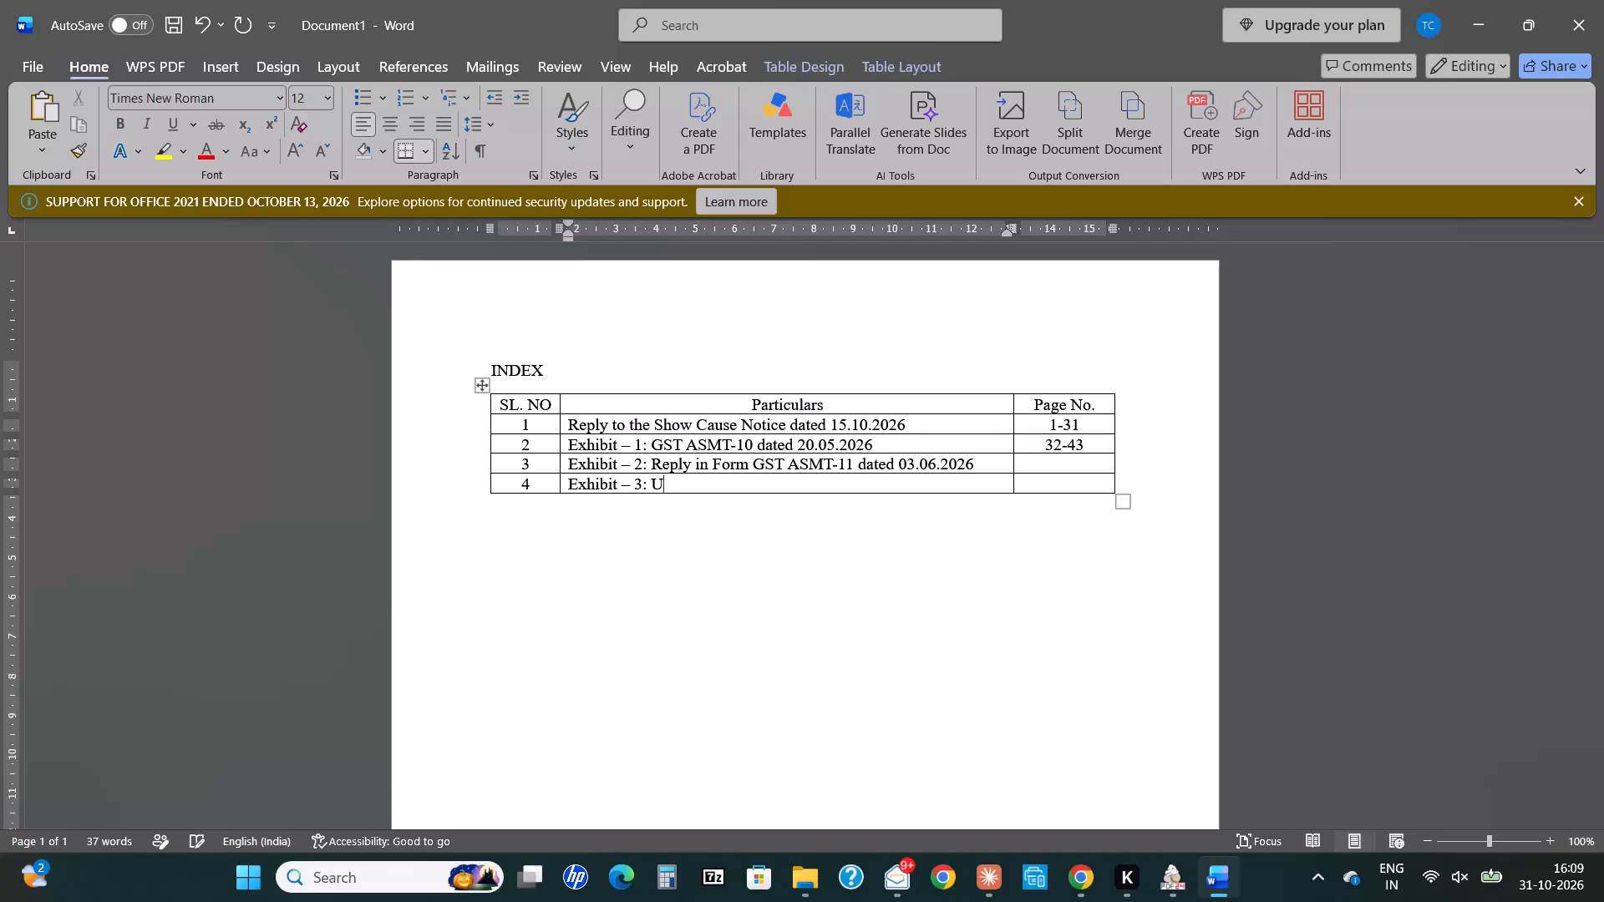
# Complete the Particulars entry of row 4 as "Exhibit – 3: Intimation issued in Form GST DRC-01A dated 21.07.2026".
pyautogui.press('BackSpace')
pyautogui.write('Init')
pyautogui.press('BackSpace')
pyautogui.press('BackSpace')
pyautogui.write('timation')
pyautogui.press('space')
pyautogui.write('issued in')
pyautogui.press('space')
pyautogui.write('Form GST DRC-01A dated 2')
pyautogui.write('.07.2026')
# Add a new row at the end of the index table with serial number 5, leaving row 4's page number blank.
pyautogui.press('Tab')
pyautogui.press('Tab')
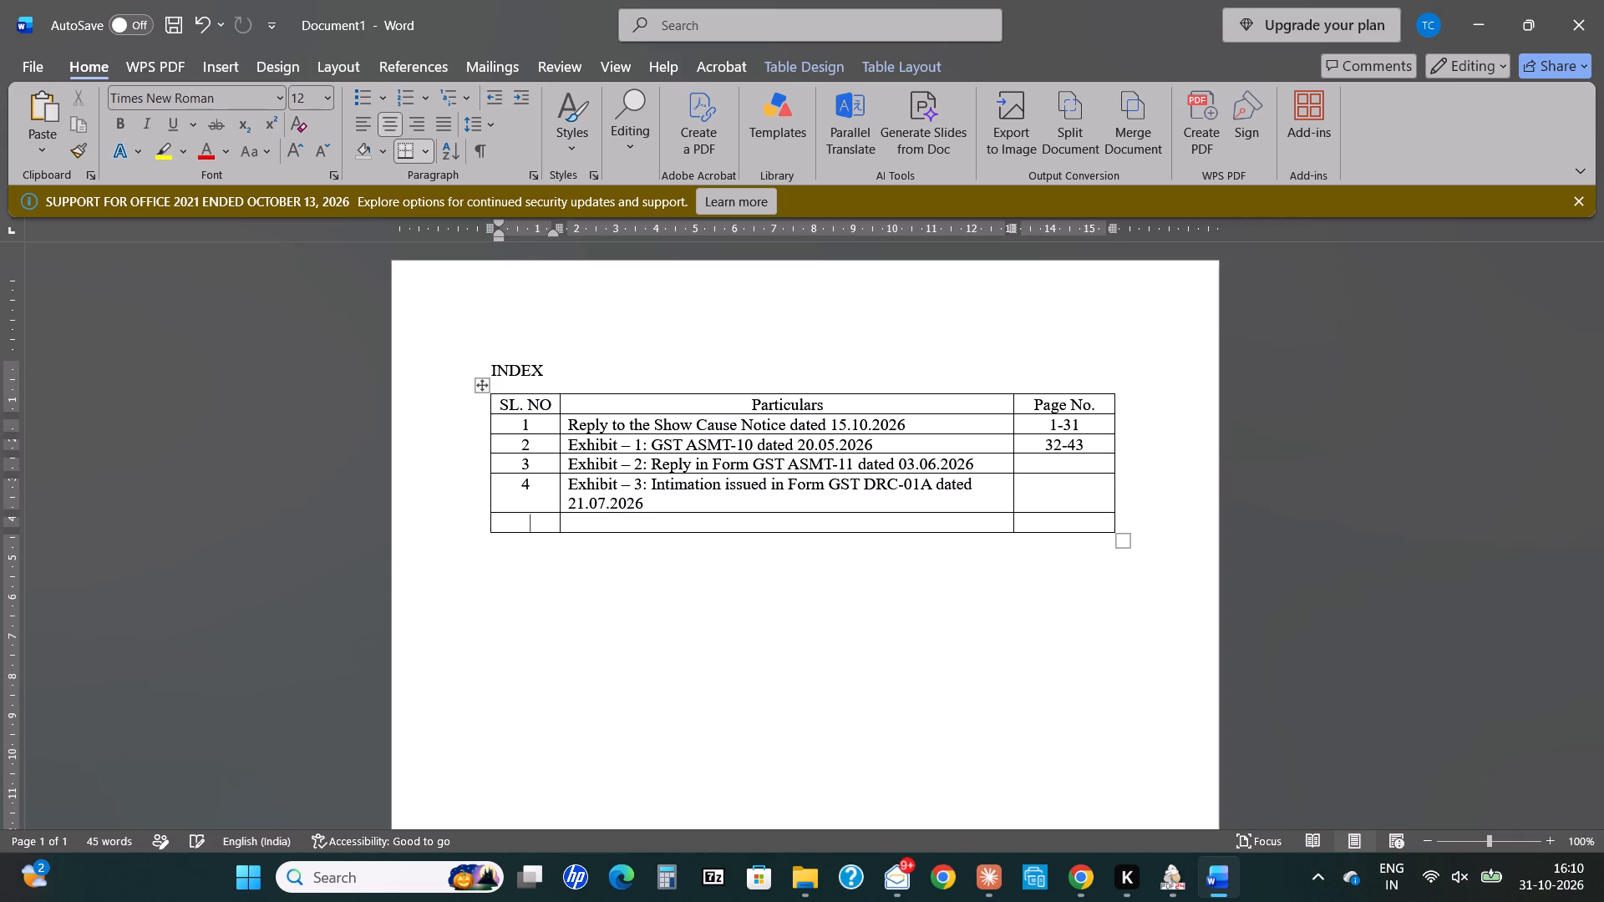
pyautogui.press('5')
# Begin the Particulars entry of row 5 with "Exhibit – 4: Reply in Form ".
pyautogui.press('Tab')
pyautogui.write('Exhibit')
pyautogui.press('space')
pyautogui.write('- 4:')
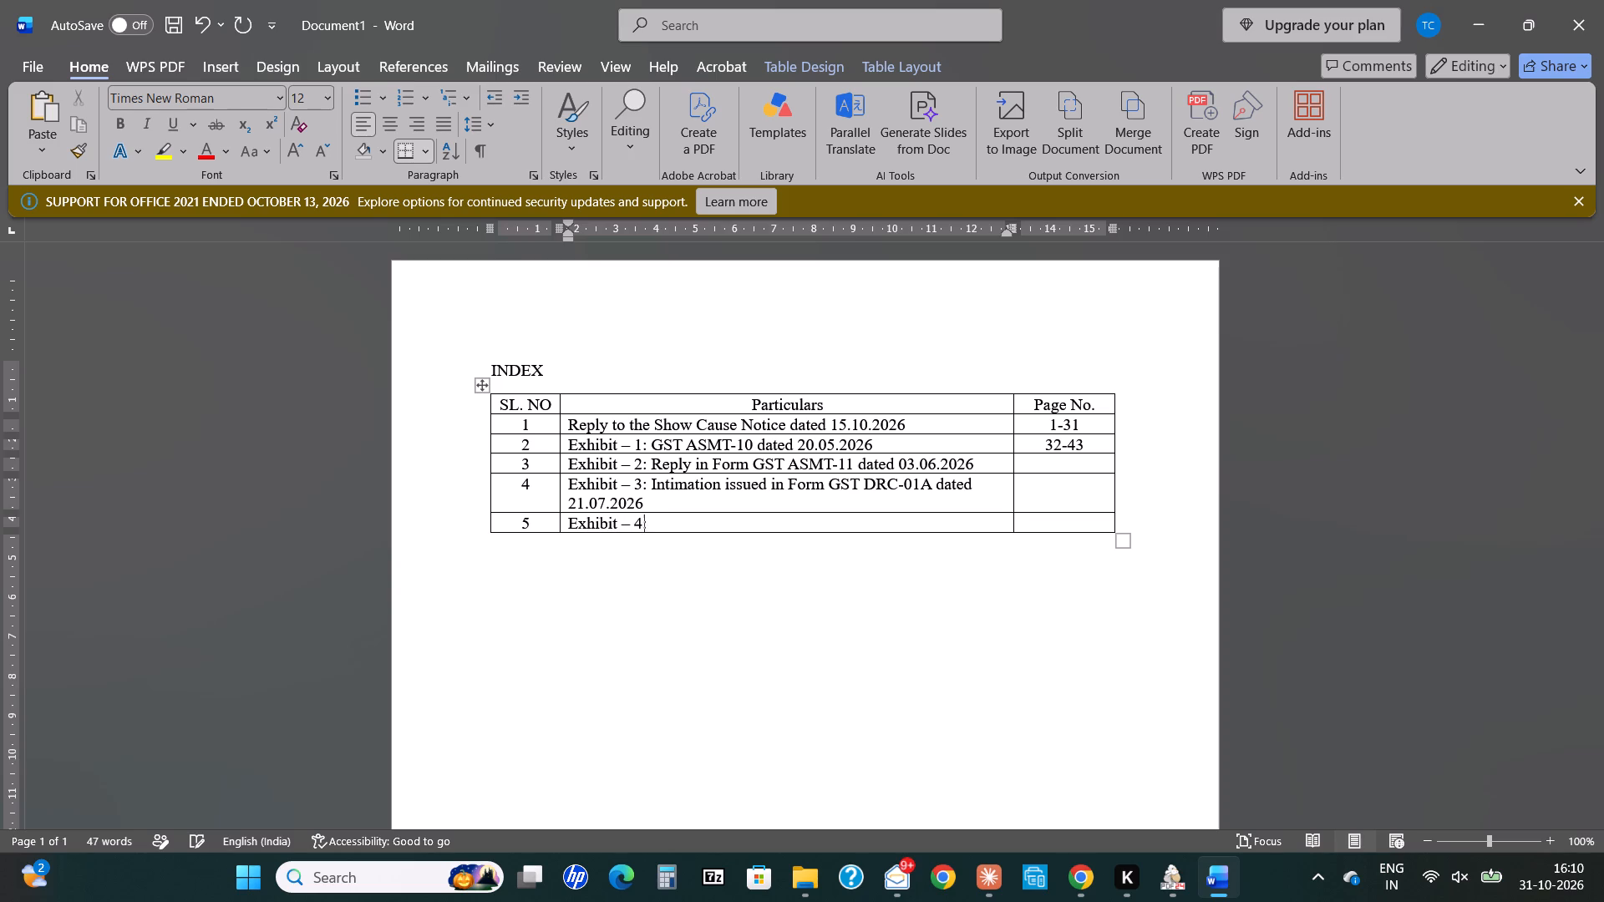
pyautogui.press('space')
pyautogui.write('Replt')
pyautogui.press('BackSpace')
pyautogui.write('y to F')
pyautogui.press('BackSpace')
pyautogui.press('BackSpace')
pyautogui.press('BackSpace')
pyautogui.press('BackSpace')
pyautogui.write('in Form')
pyautogui.press('space')
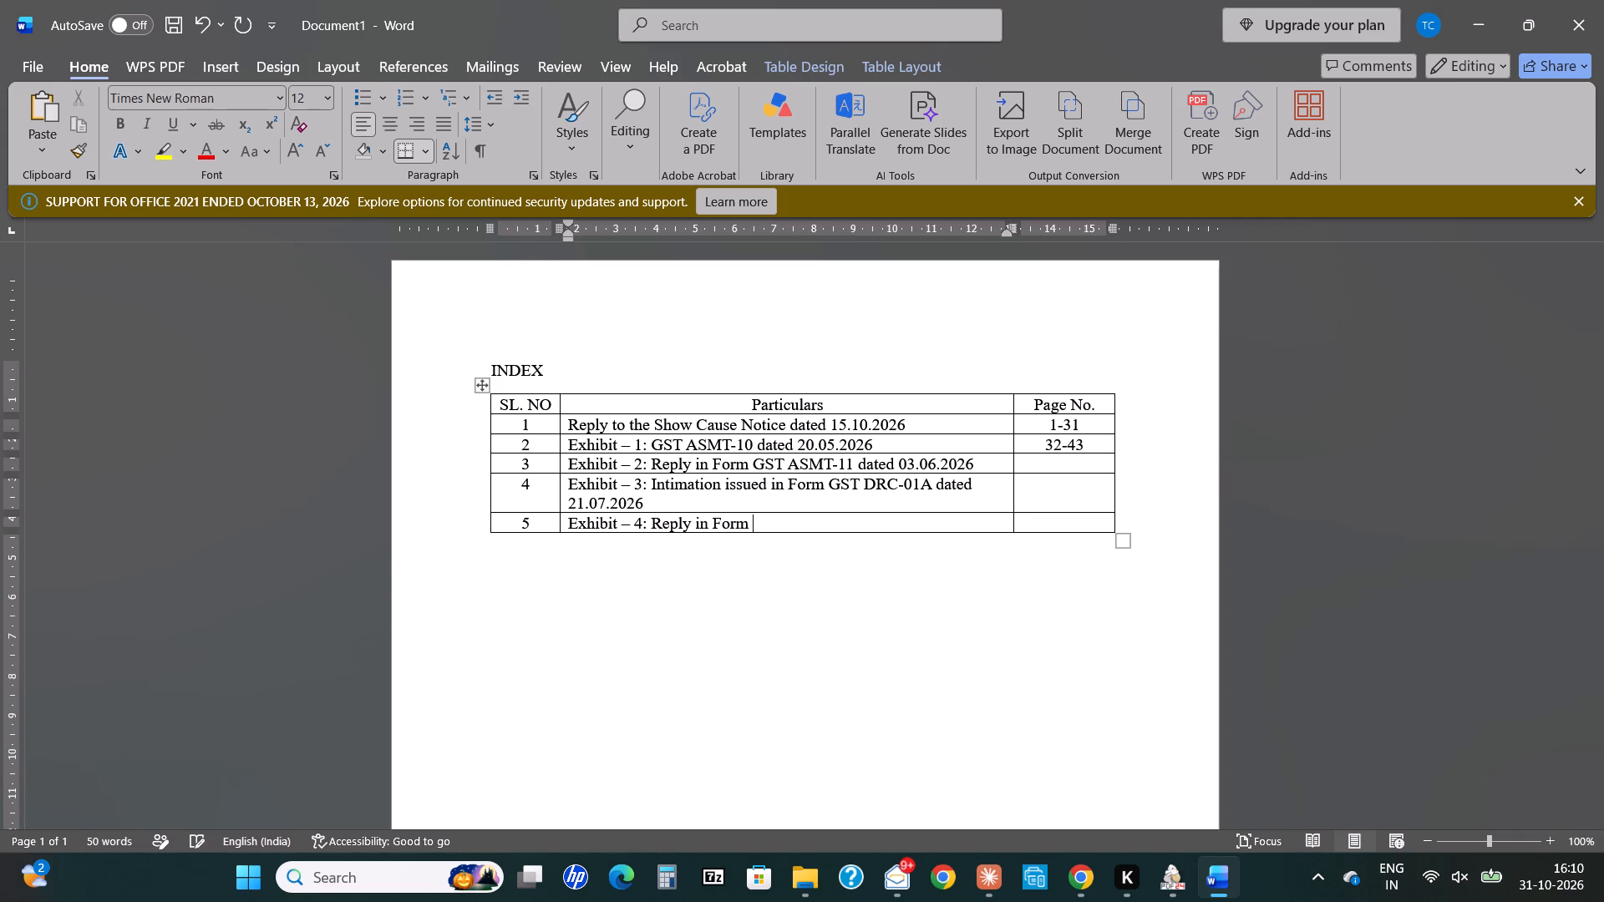
# Insert "Part-A" after "GST DRC-01A" in the Particulars entry of row 4.
pyautogui.press('Up')
pyautogui.press('Up')
pyautogui.press('Right')
pyautogui.hotkey('ctrl', 'Right')
pyautogui.hotkey('ctrl', 'Right')
pyautogui.hotkey('ctrl', 'Right')
pyautogui.hotkey('ctrl', 'Right')
pyautogui.hotkey('ctrl', 'Right')
pyautogui.hotkey('ctrl', 'Right')
pyautogui.hotkey('ctrl', 'Right')
pyautogui.write('Oart')
pyautogui.press('BackSpace')
pyautogui.press('BackSpace')
pyautogui.press('BackSpace')
pyautogui.press('BackSpace')
pyautogui.hotkey('shift', 'o')
pyautogui.hotkey('shift', 'BackSpace')
pyautogui.write('Part-a')
pyautogui.press('BackSpace')
pyautogui.write('A')
pyautogui.press('space')
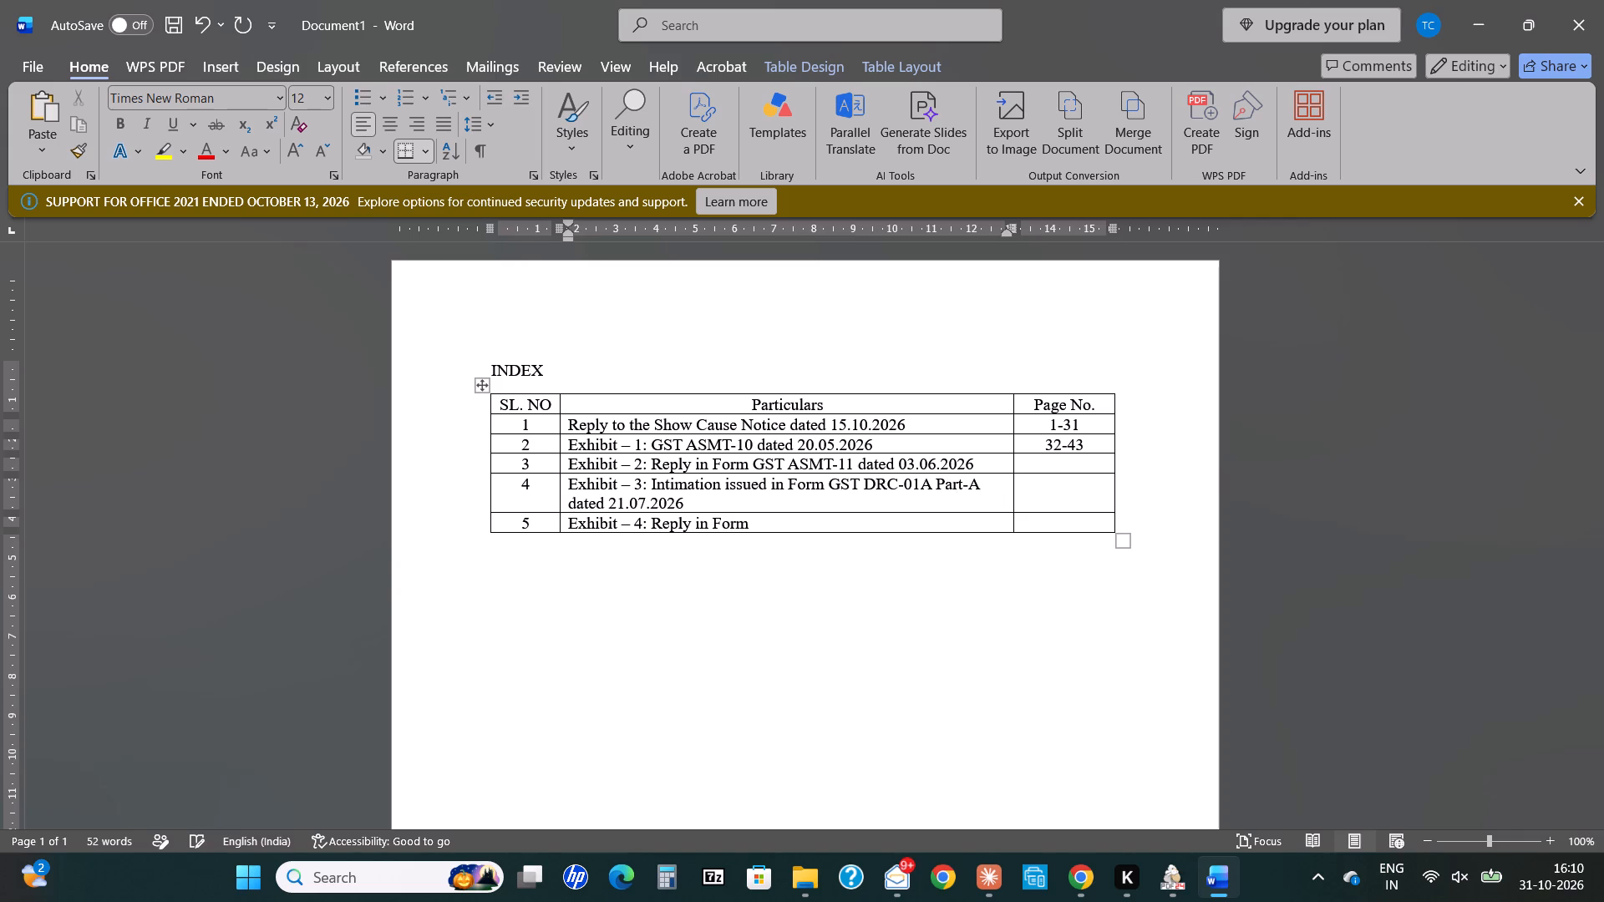
# Complete the Particulars entry of row 5 as "Exhibit – 4: Reply in Form GST DRC-01A Part-B dated 21.08.2026".
pyautogui.press('Down')
pyautogui.press('End')
pyautogui.write('GT')
pyautogui.hotkey('shift', 'BackSpace')
pyautogui.write('ST DRC-01A')
pyautogui.press('space')
pyautogui.write('Part-b')
pyautogui.hotkey('shift', 'BackSpace')
pyautogui.write('B dated')
pyautogui.press('space')
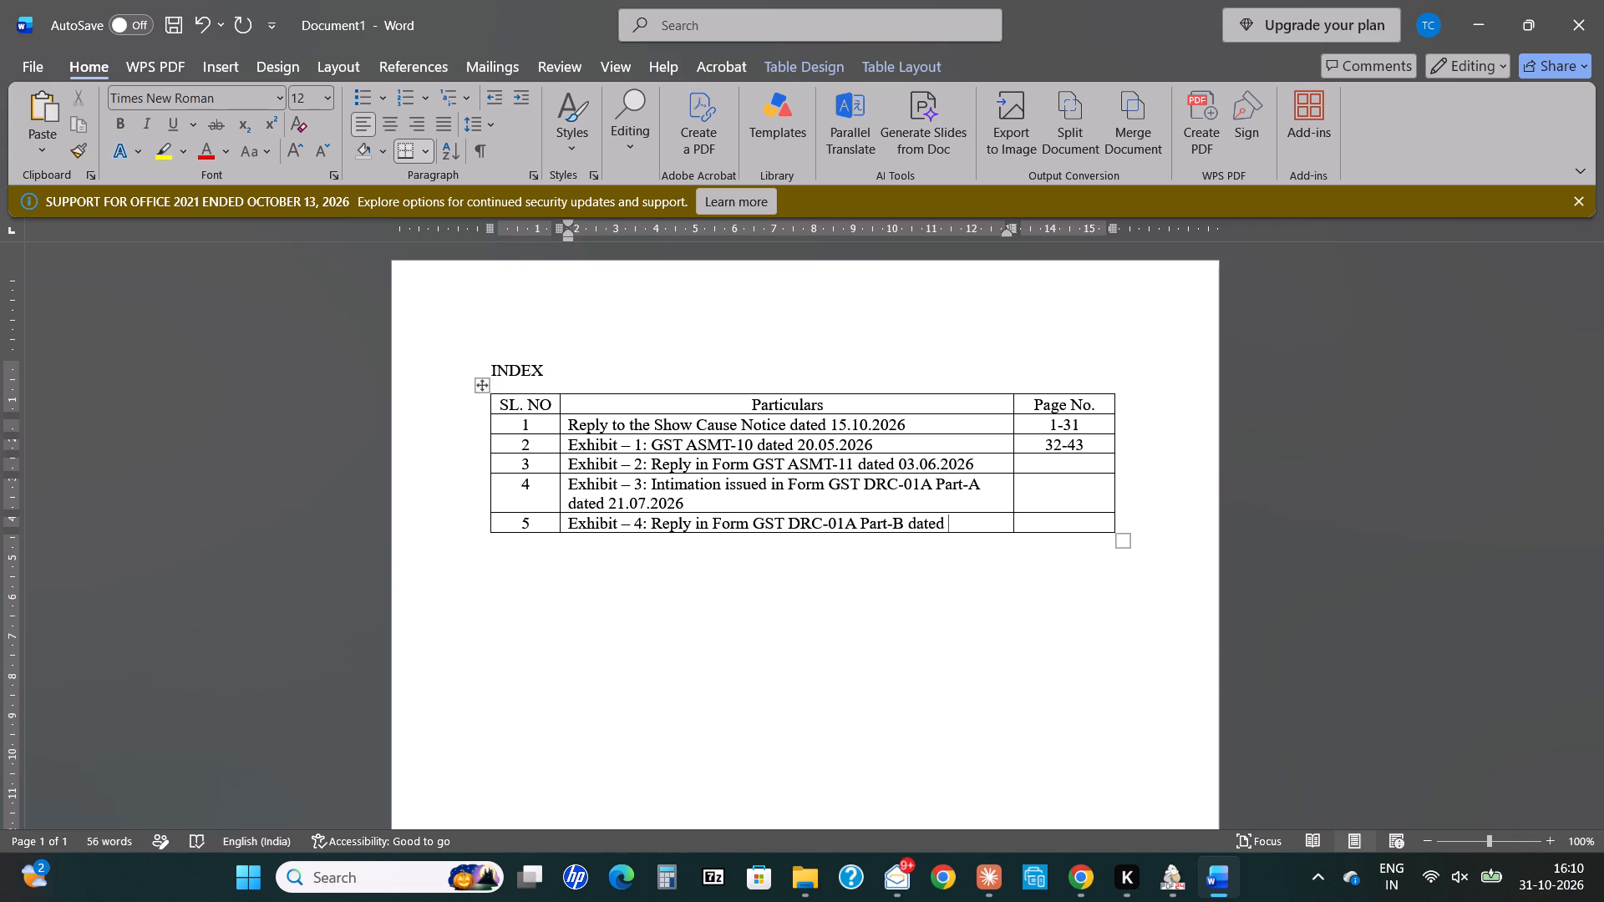
pyautogui.write('2.08.2026')
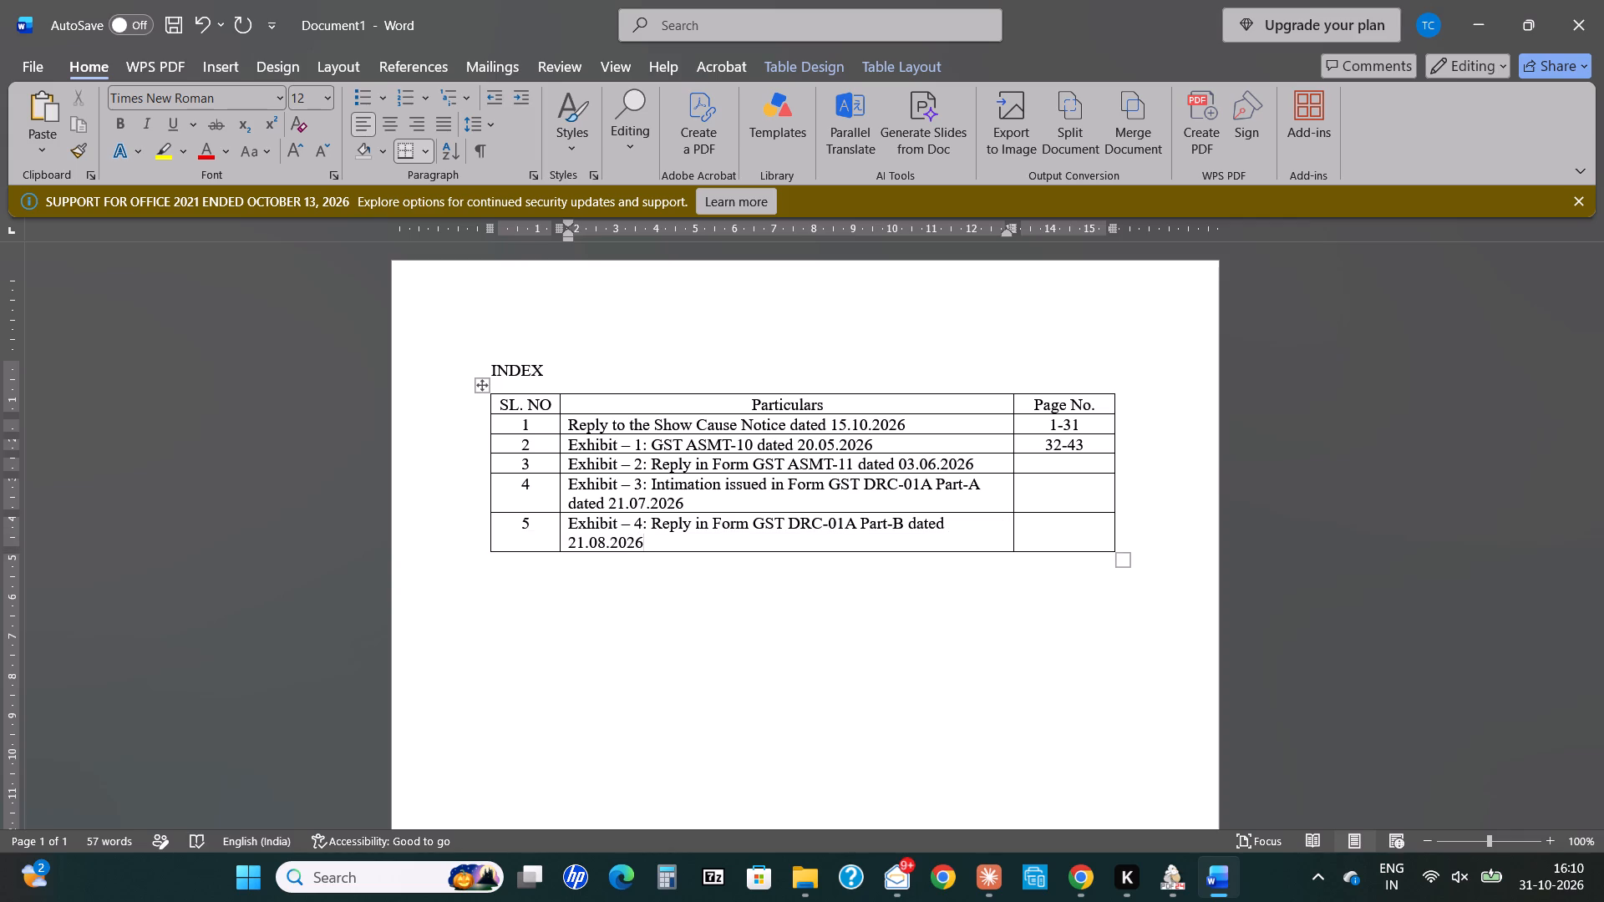
# Add a new row at the end of the index table, leaving row 5's page number blank.
pyautogui.press('Tab')
pyautogui.press('Tab')
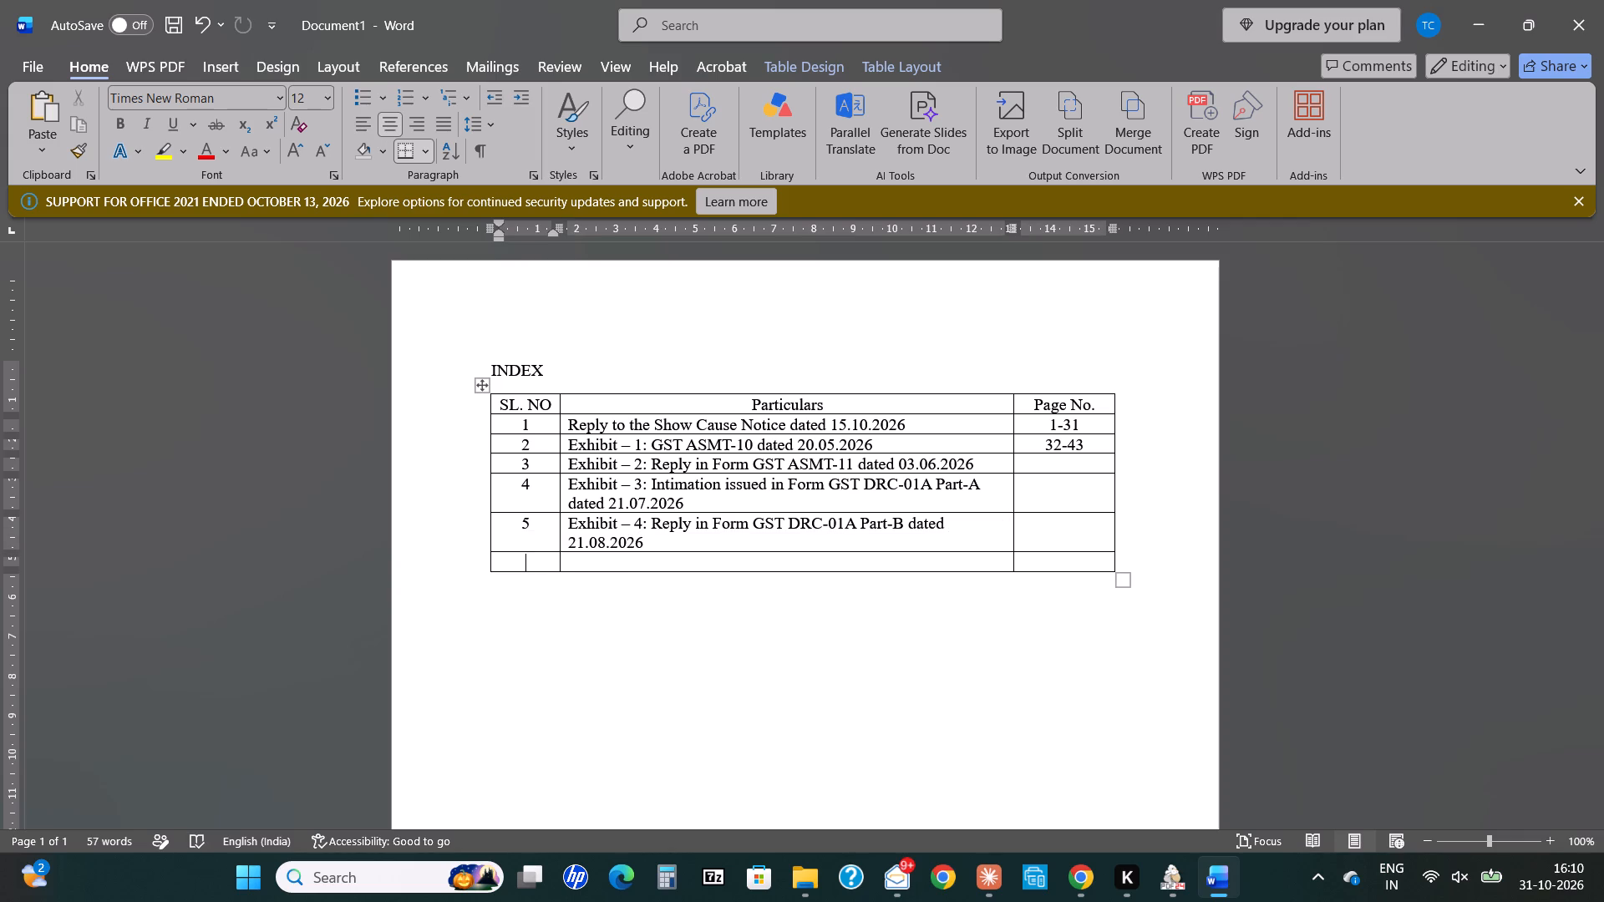
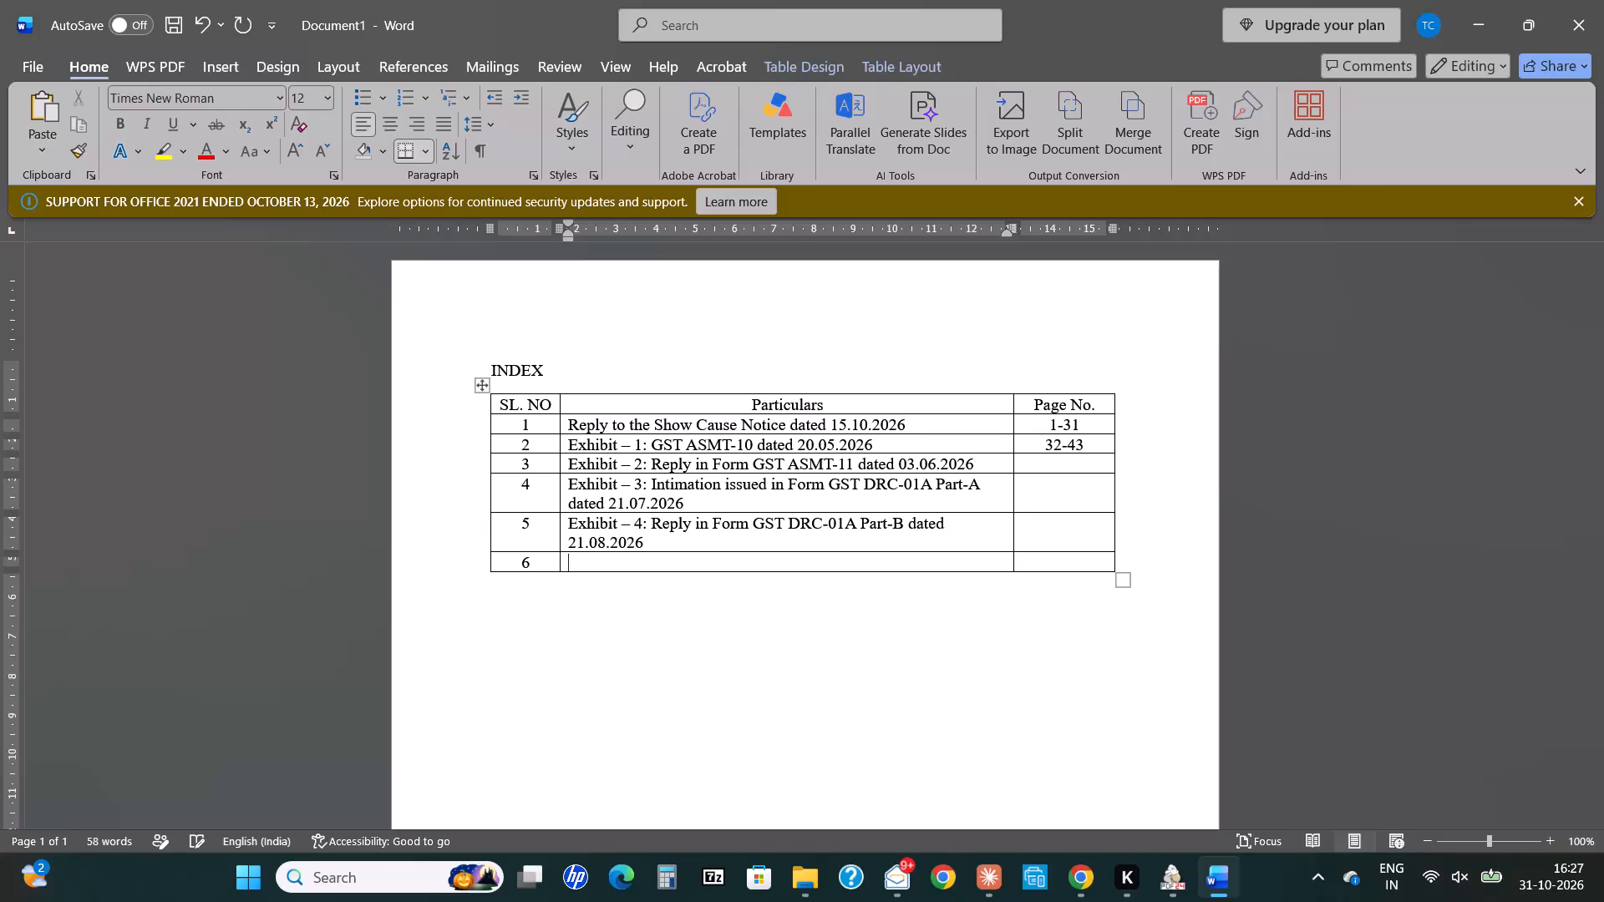
# Enter "Exhibit – 5: Show Cause Notice issued in Form GST DRC-01 dated " as the Particulars text of row 6.
pyautogui.write('Exhibit - 5:')
pyautogui.press('space')
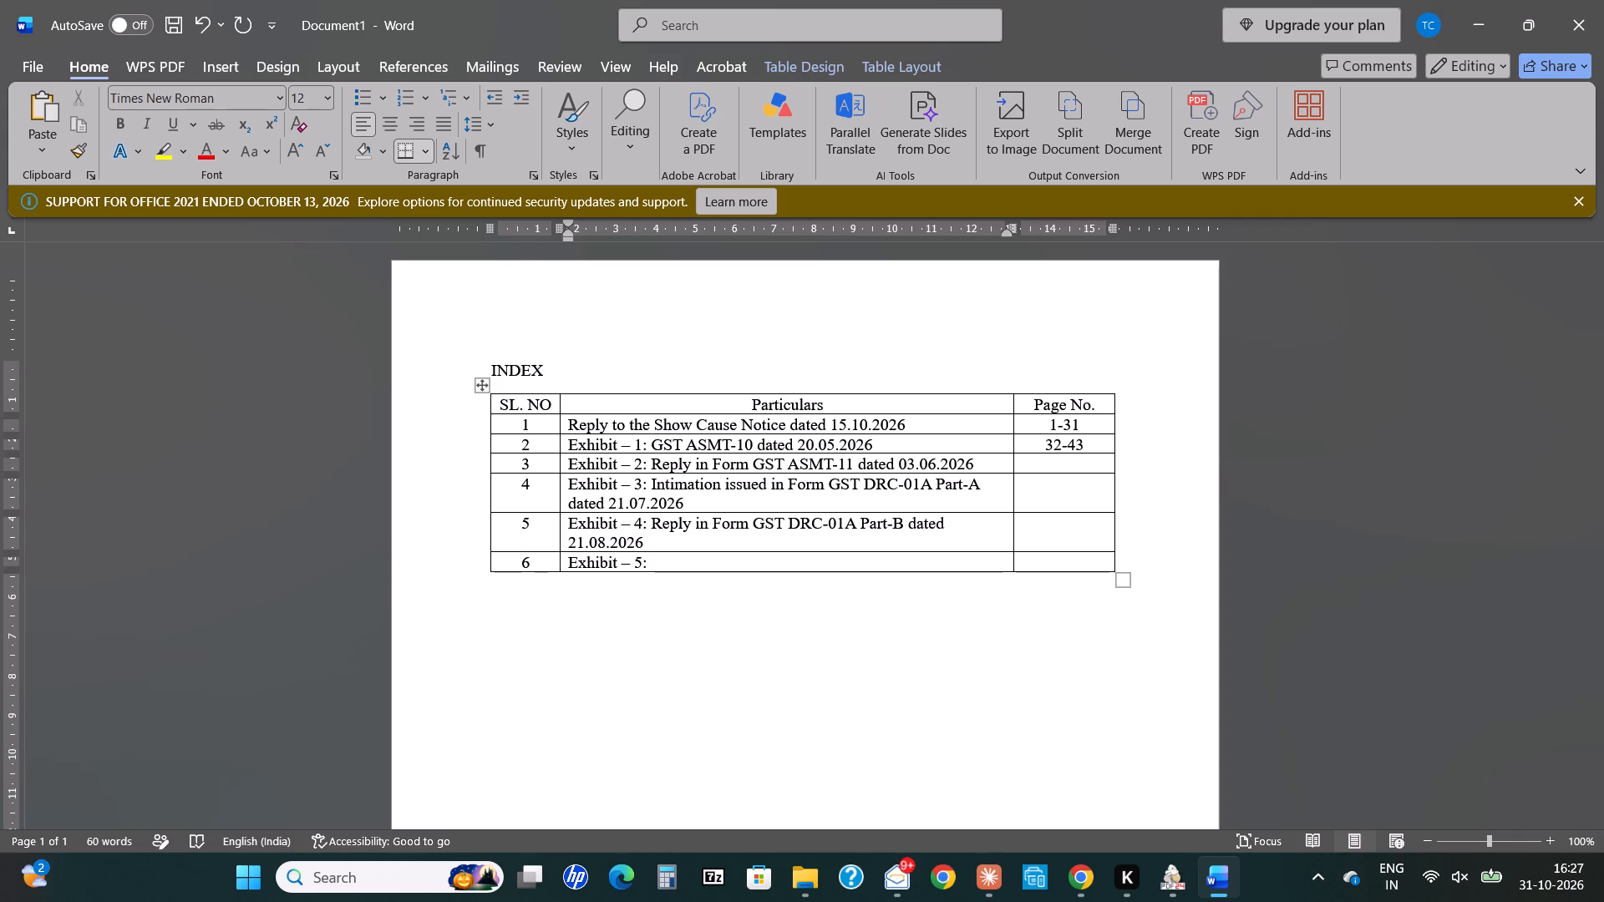
pyautogui.write('Show Casue')
pyautogui.press('space')
pyautogui.press('BackSpace')
pyautogui.press('BackSpace')
pyautogui.press('BackSpace')
pyautogui.press('BackSpace')
pyautogui.write('use Notce')
pyautogui.press('BackSpace')
pyautogui.press('BackSpace')
pyautogui.write('ice issued in Form GST DRC-01 dated')
pyautogui.press('space')
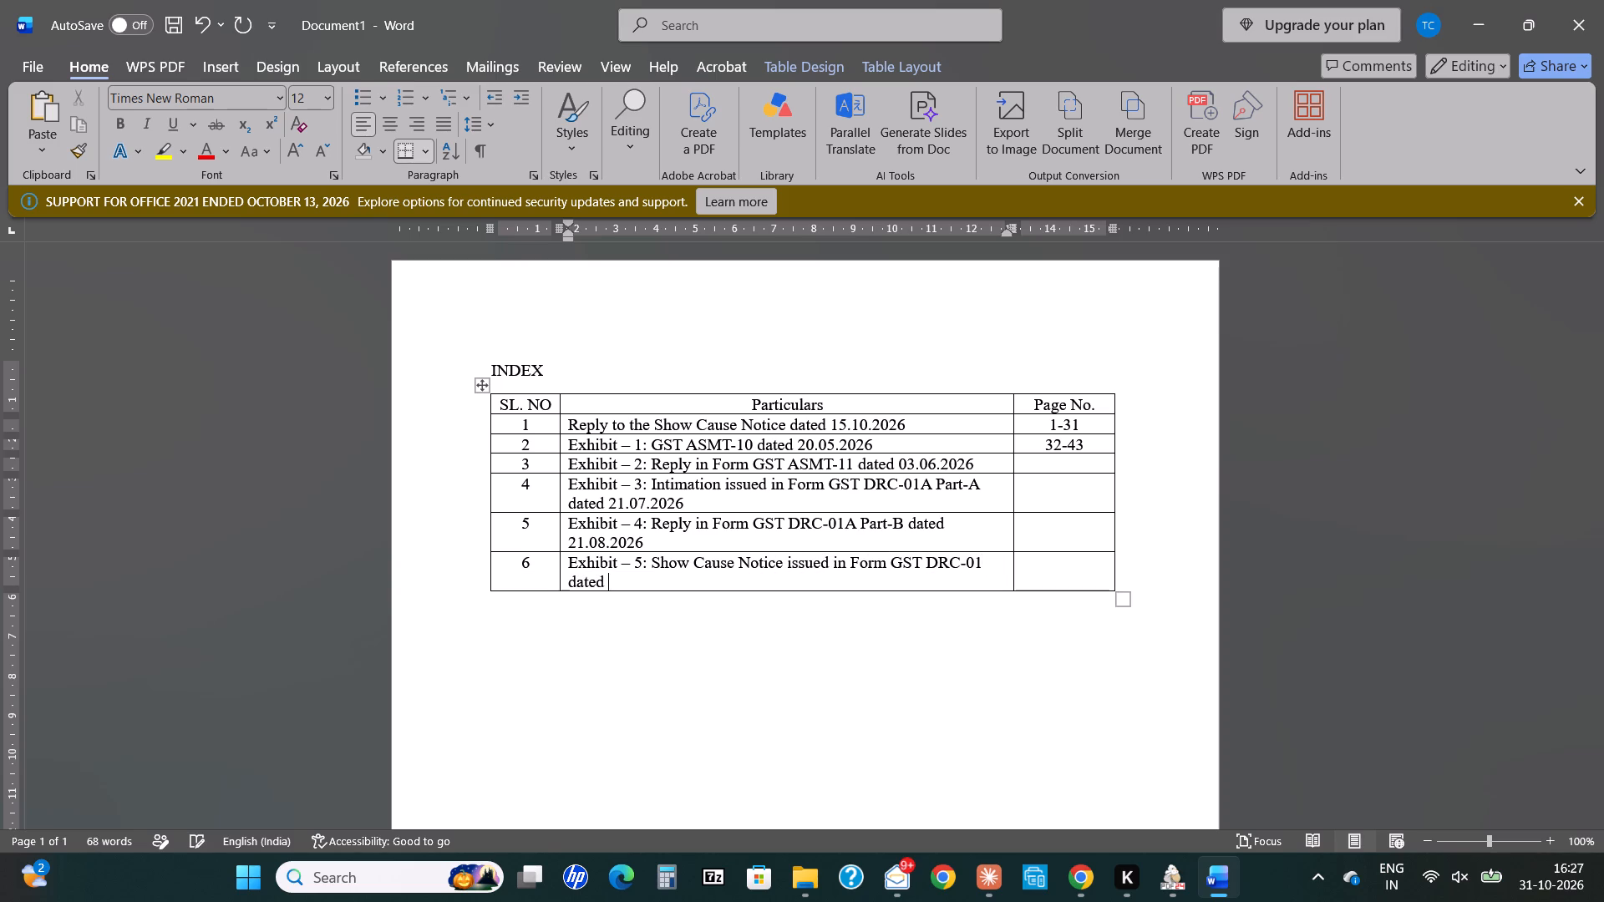
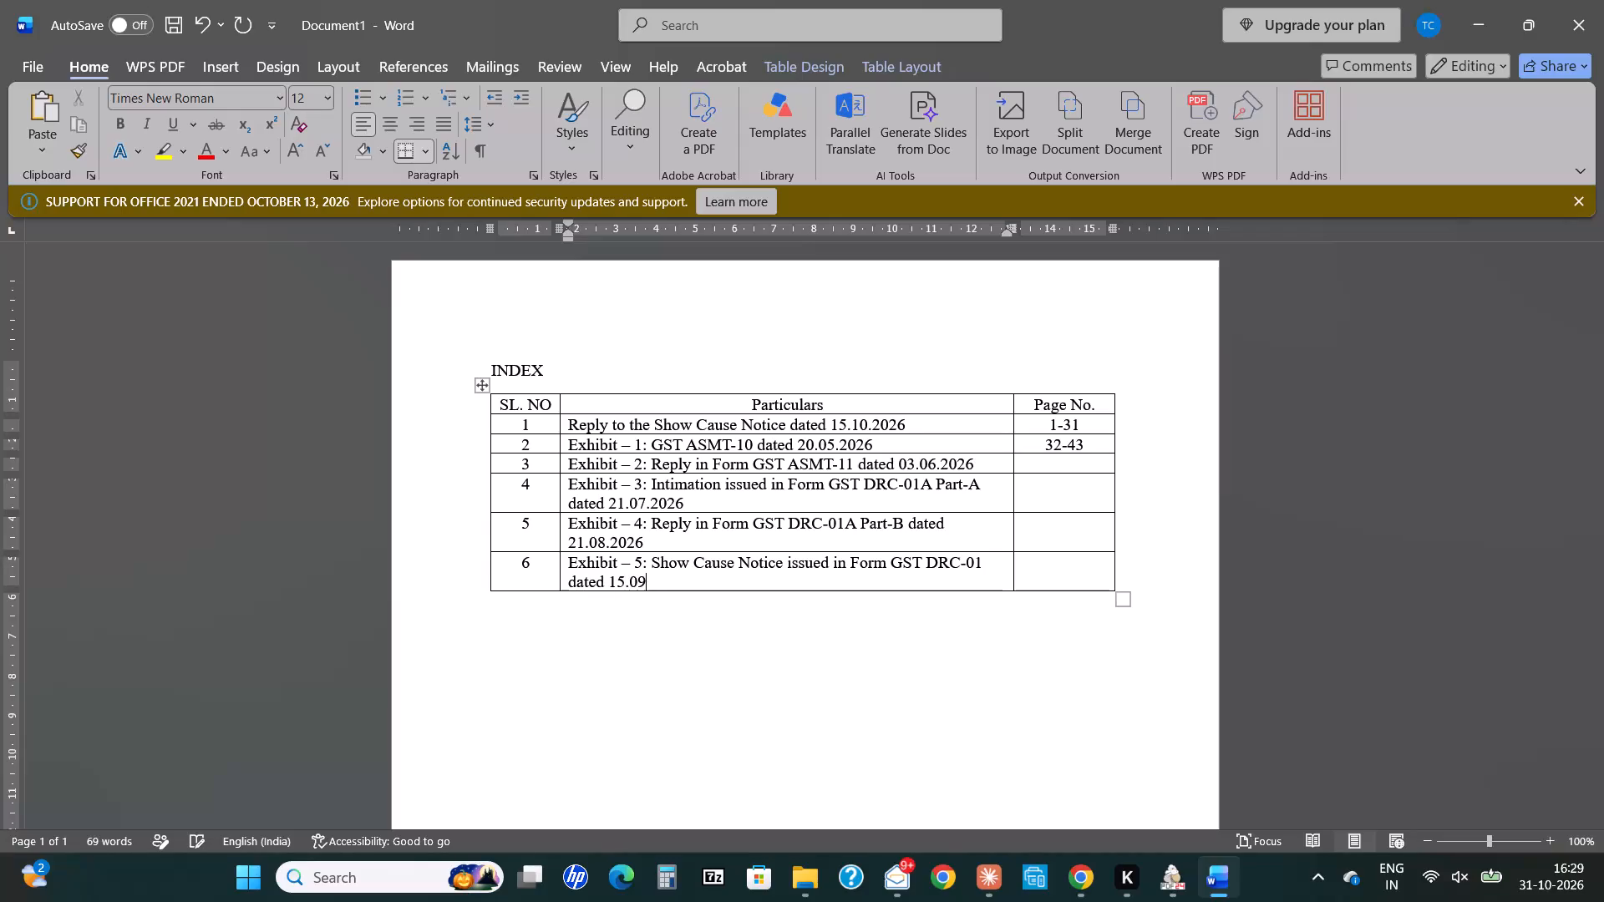
# Add a new table row below the Exhibit – 5 entry, numbered 7, and begin its Particulars text with "Exhibit – 6: ".
pyautogui.press('Tab')
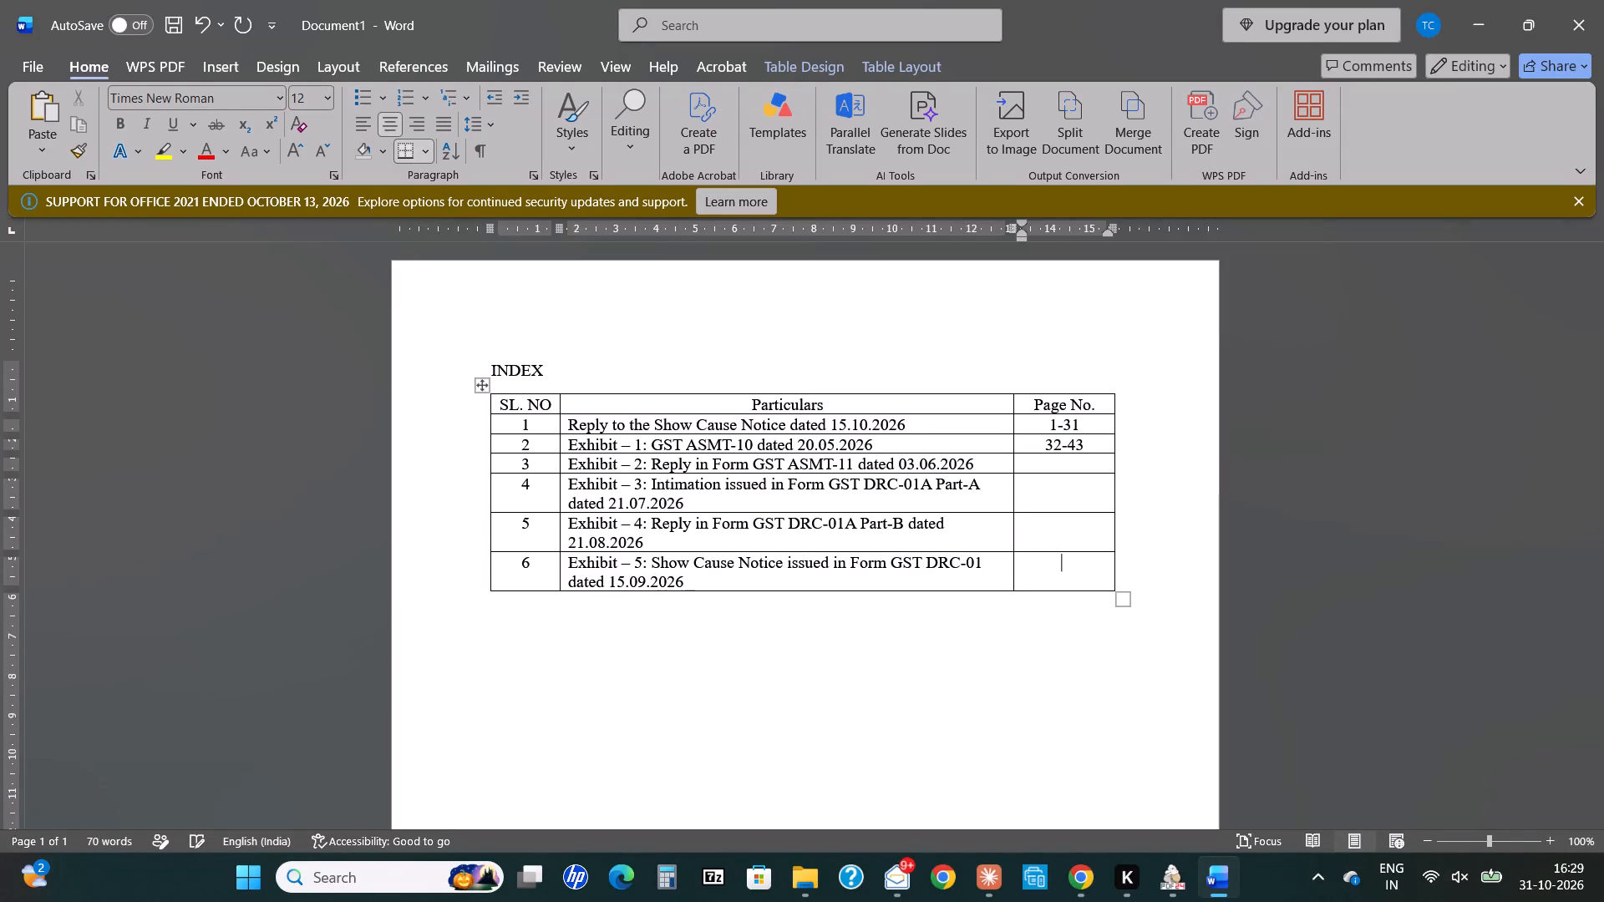
pyautogui.press('Tab')
pyautogui.press('7')
pyautogui.press('Tab')
pyautogui.write('Exhibit - 6:')
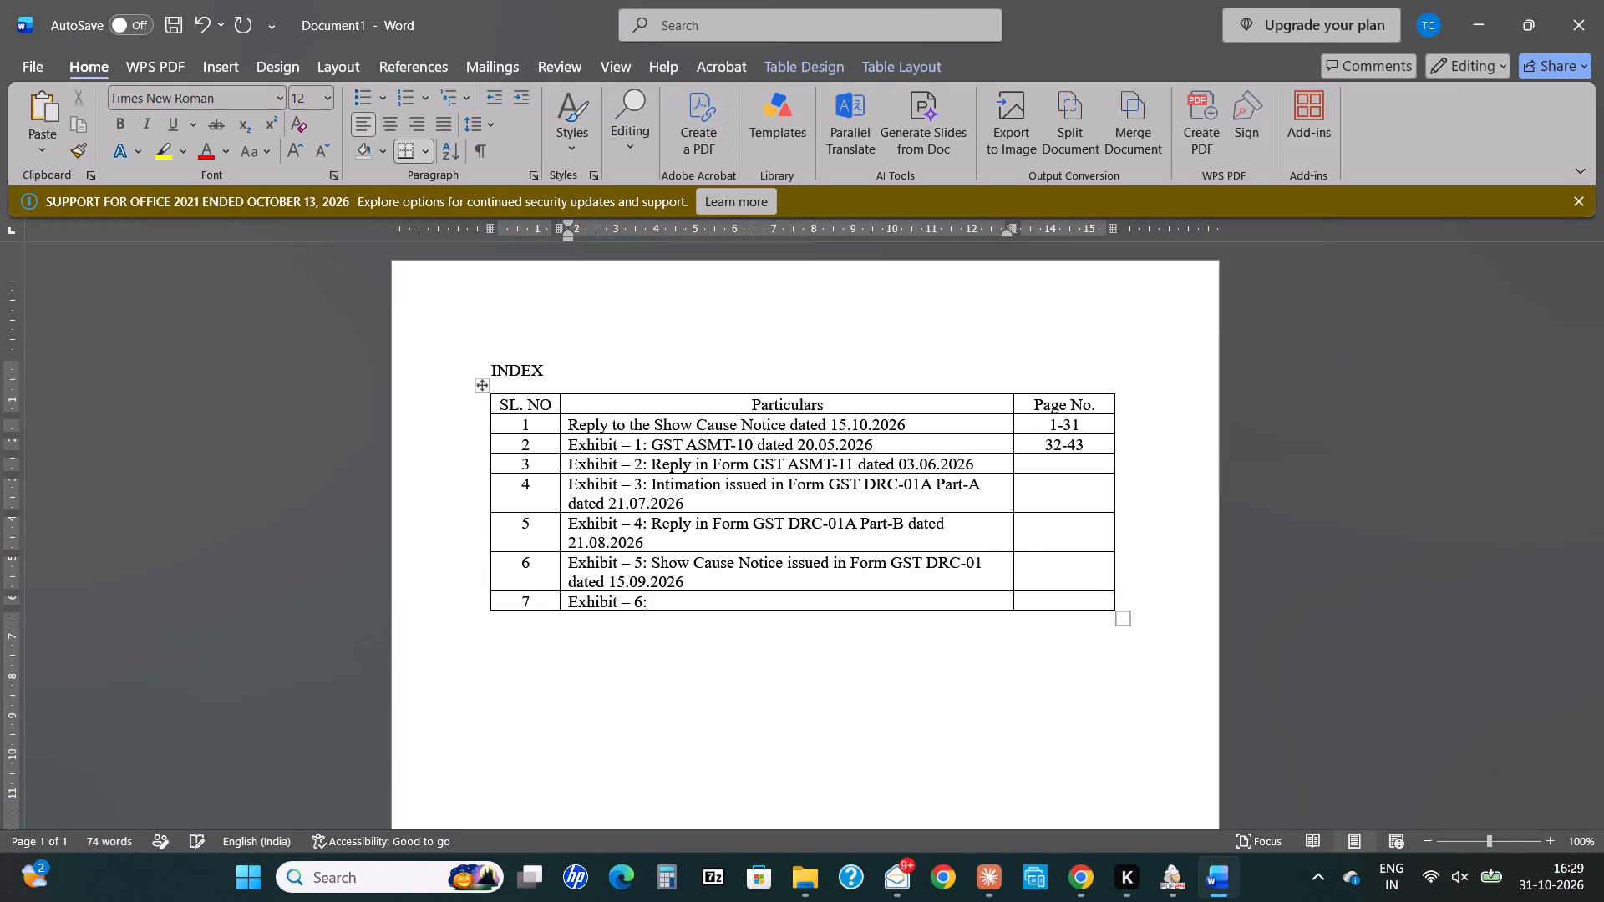
pyautogui.press('space')
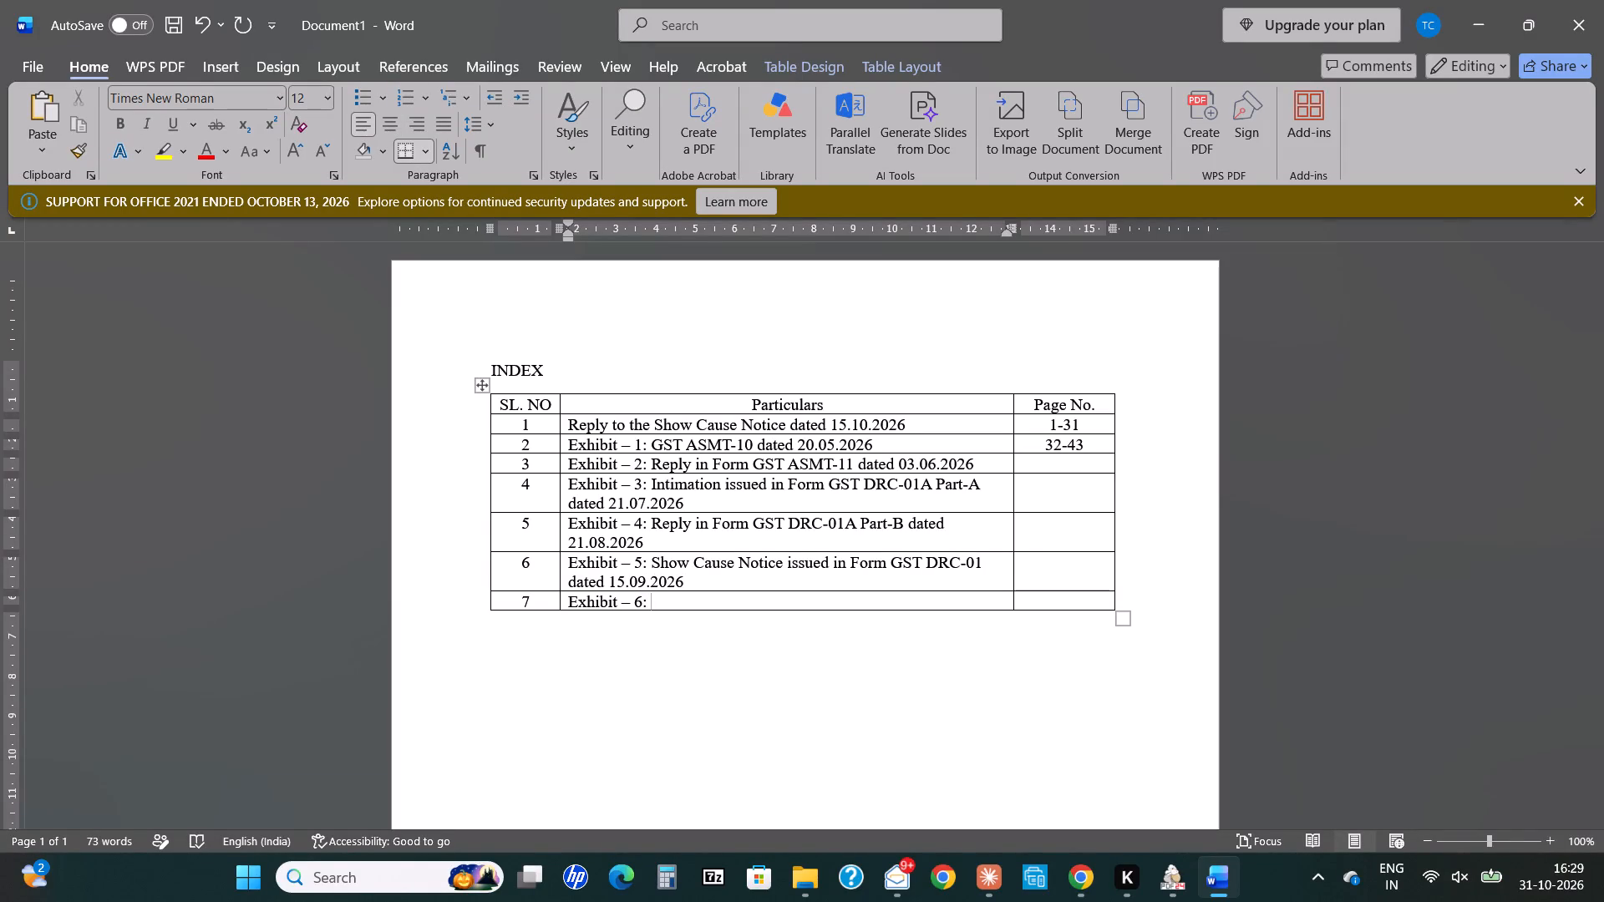
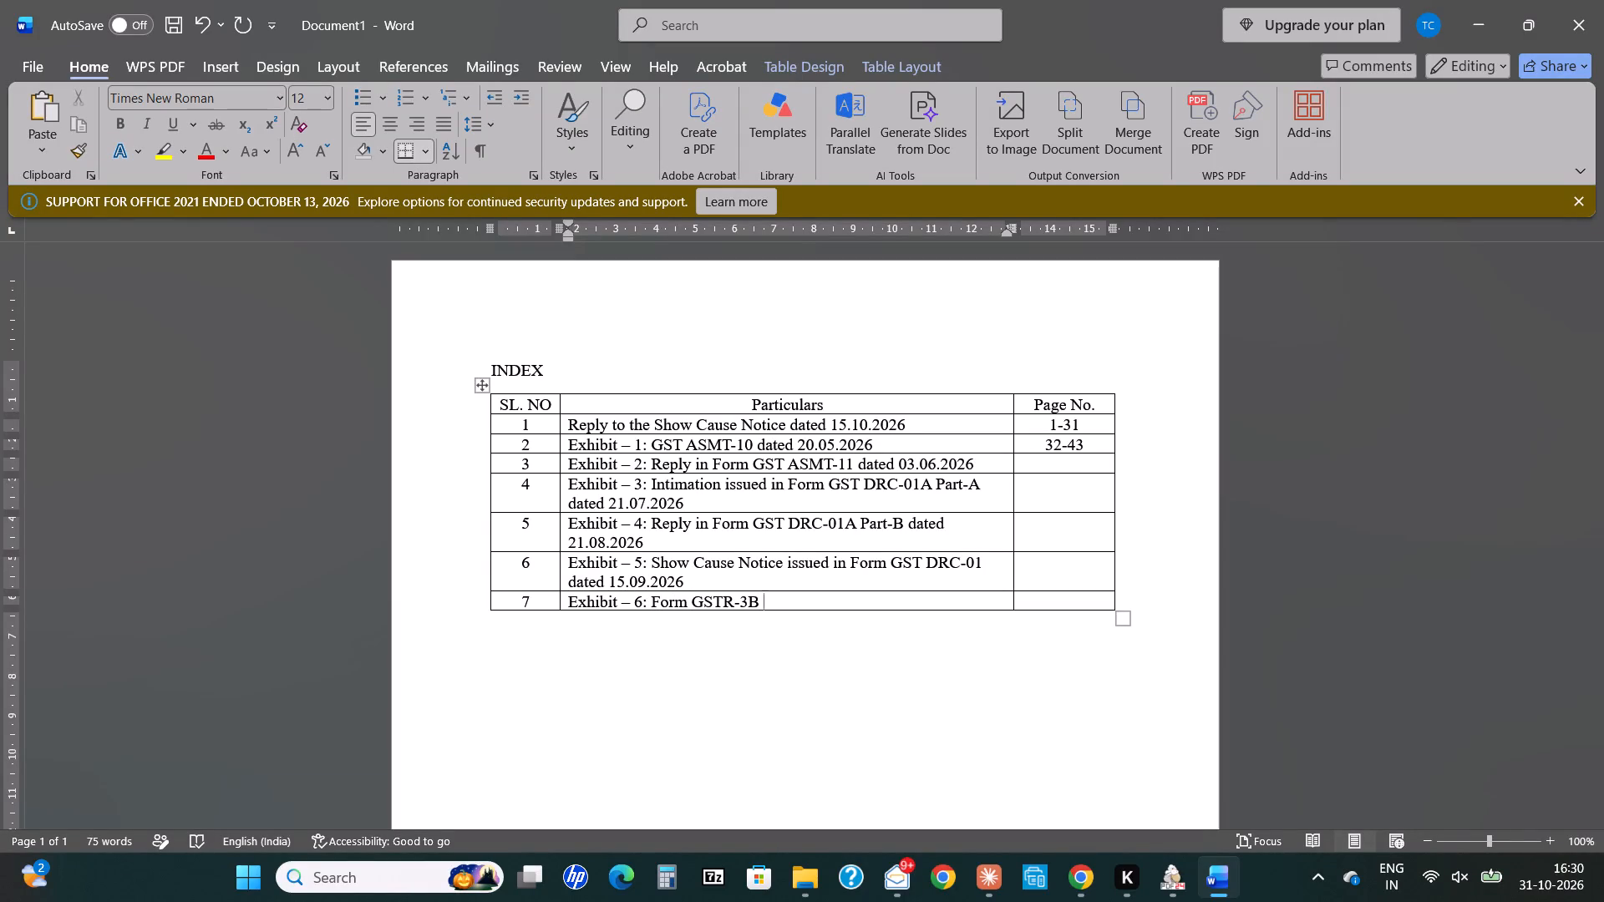
# Complete the Exhibit – 6 entry by adding "(summary for the FY 2022-23)" after Form GSTR-3B.
pyautogui.write('su')
pyautogui.press('BackSpace')
pyautogui.press('BackSpace')
pyautogui.write('(summary')
pyautogui.press('space')
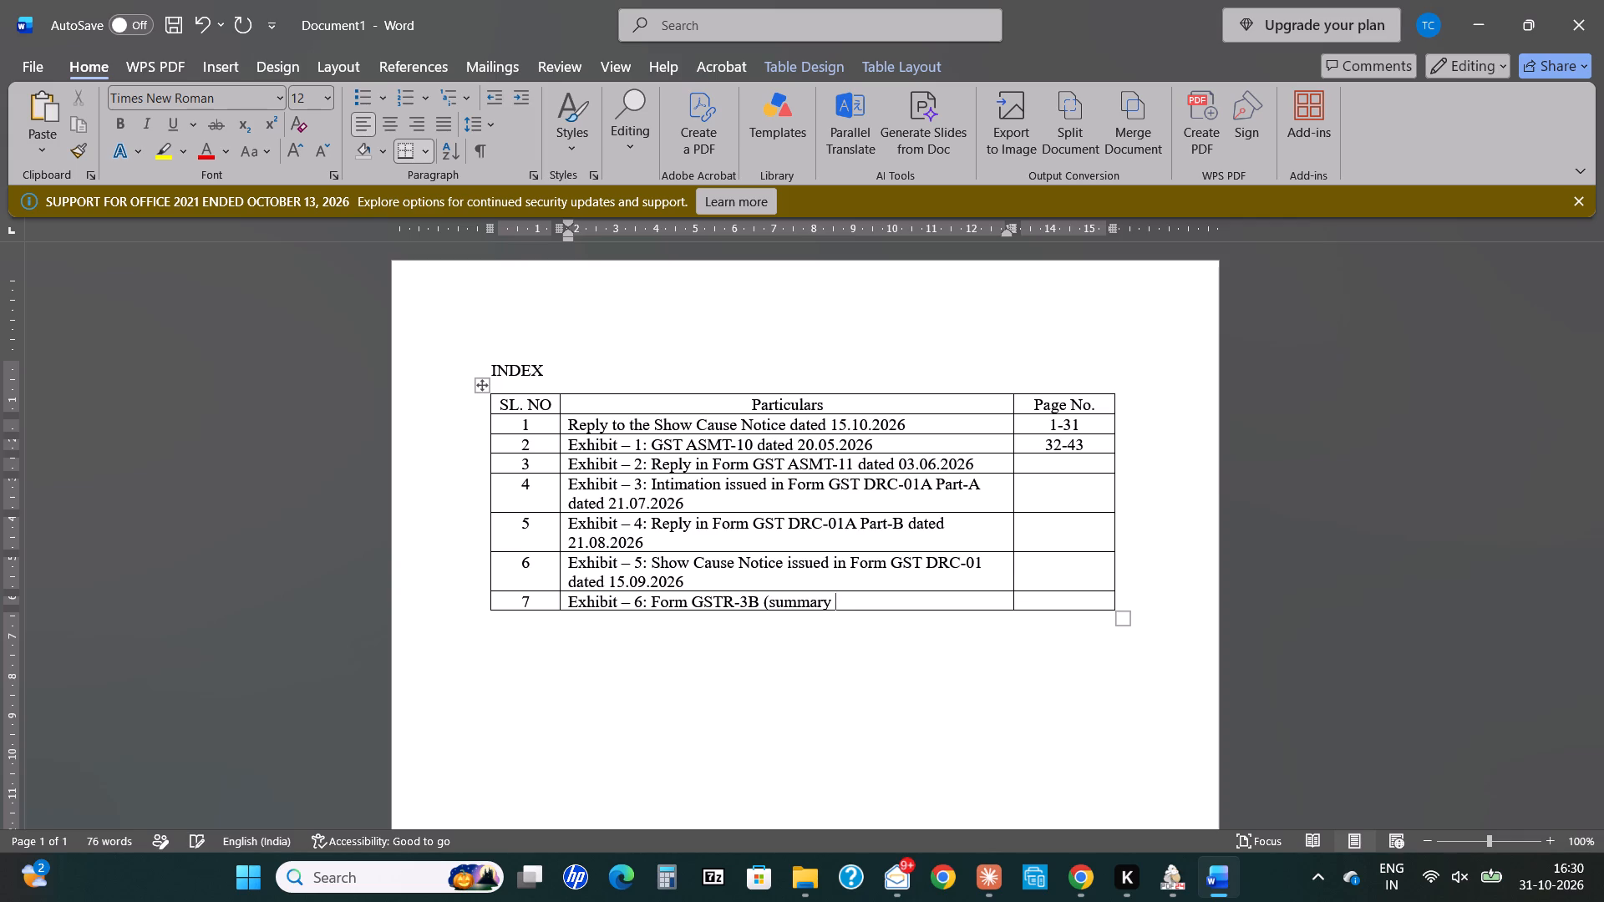
pyautogui.write('for the FY 202-')
pyautogui.press('BackSpace')
pyautogui.write('2-2)')
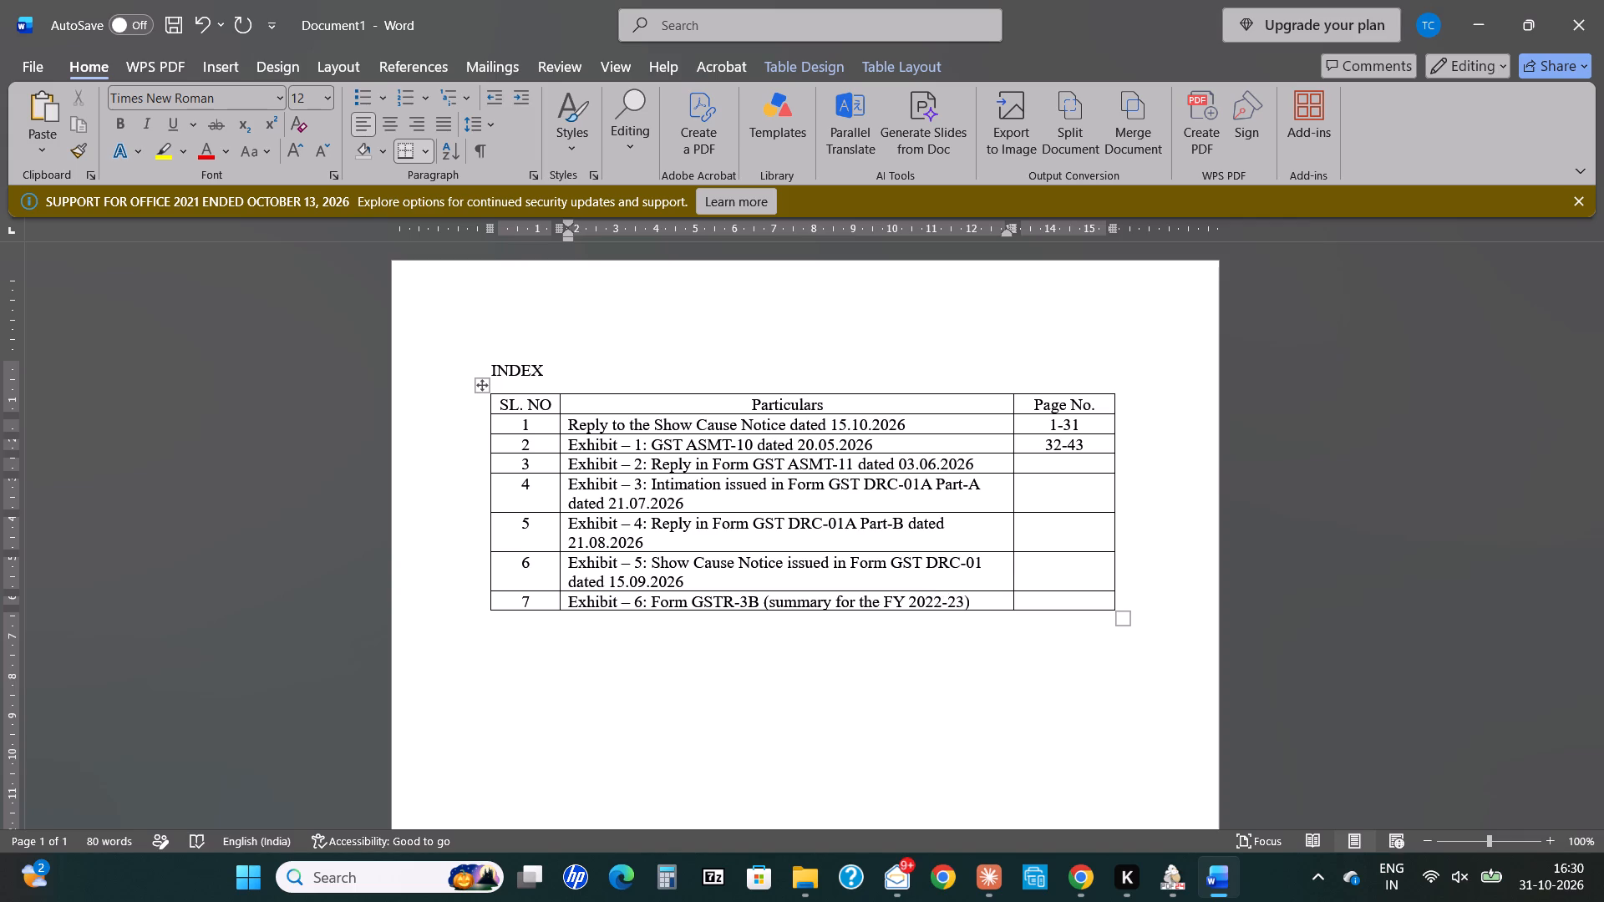
# Add a new table row below the Exhibit – 6 entry, numbered 8, and begin its Particulars text with "Exhibit – 7: ".
pyautogui.press('Tab')
pyautogui.press('Tab')
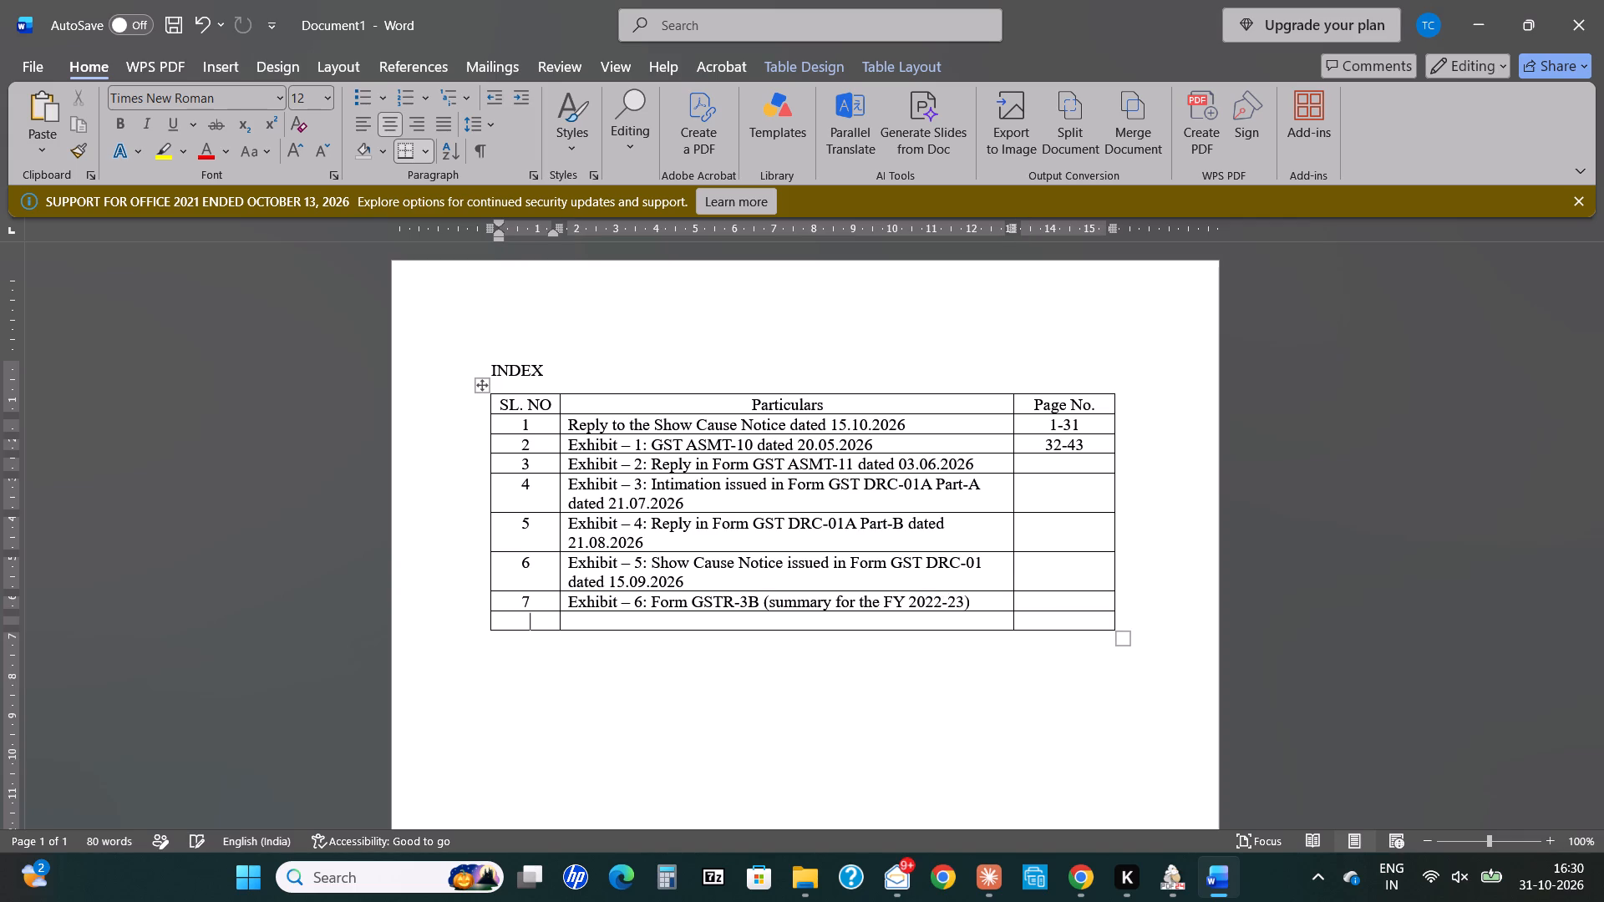
pyautogui.press('8')
pyautogui.press('Tab')
pyautogui.write('Exhibit -')
pyautogui.press('space')
pyautogui.press('Home')
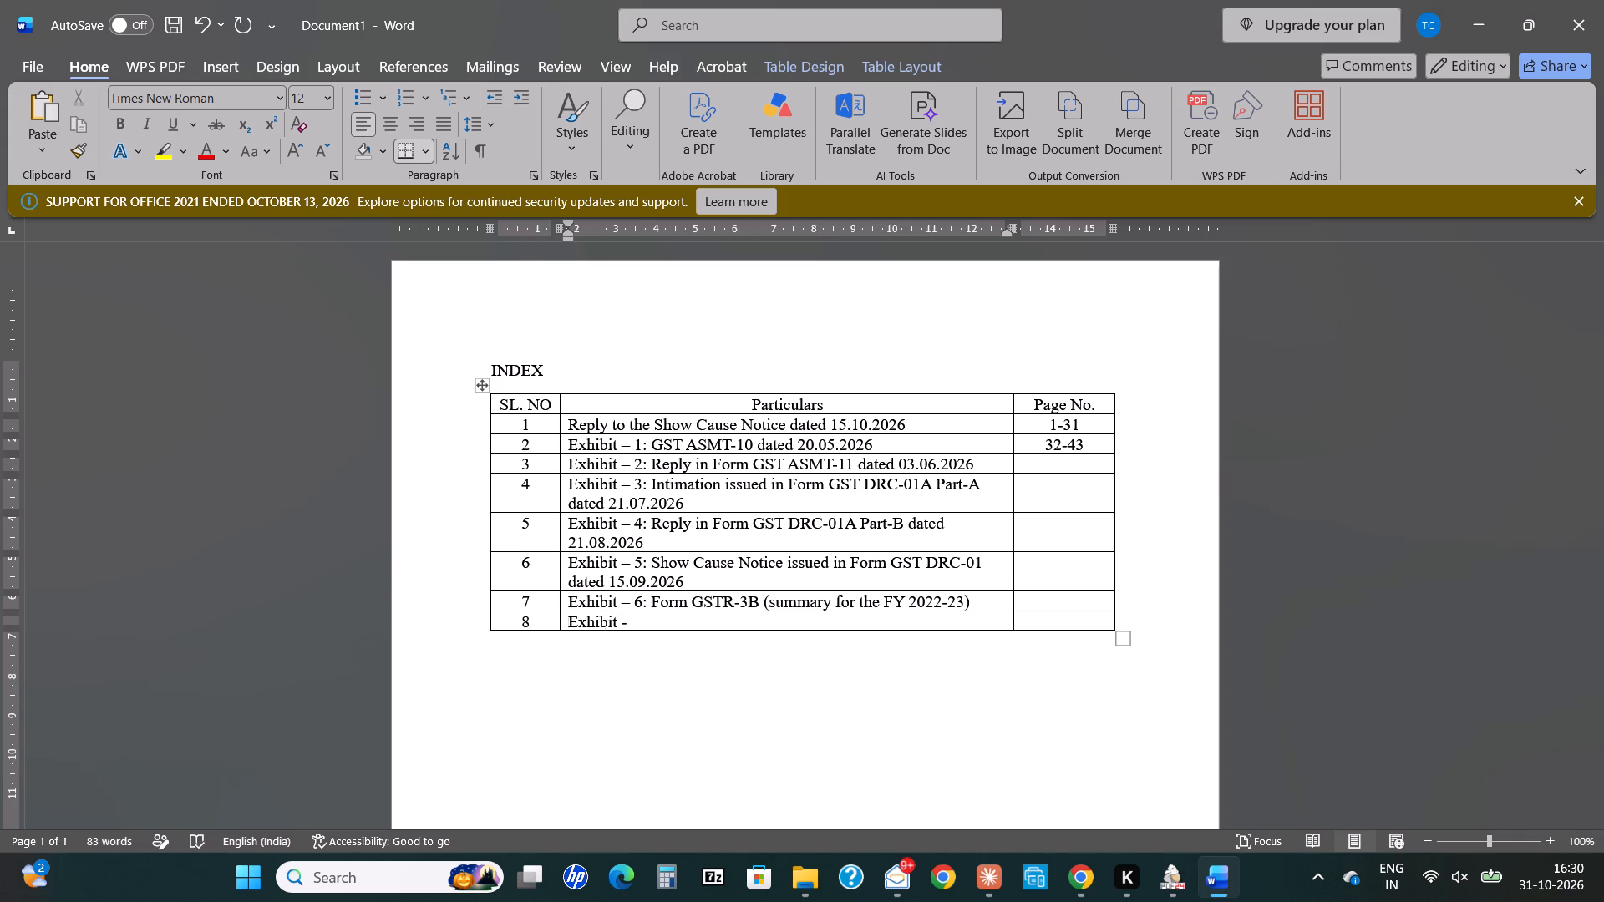
pyautogui.press('End')
pyautogui.write('7:')
pyautogui.press('space')
# Continue the Exhibit – 7 text with "Extract of Form GSTR-2B of the ".
pyautogui.write('Extract of Form GSTR-2')
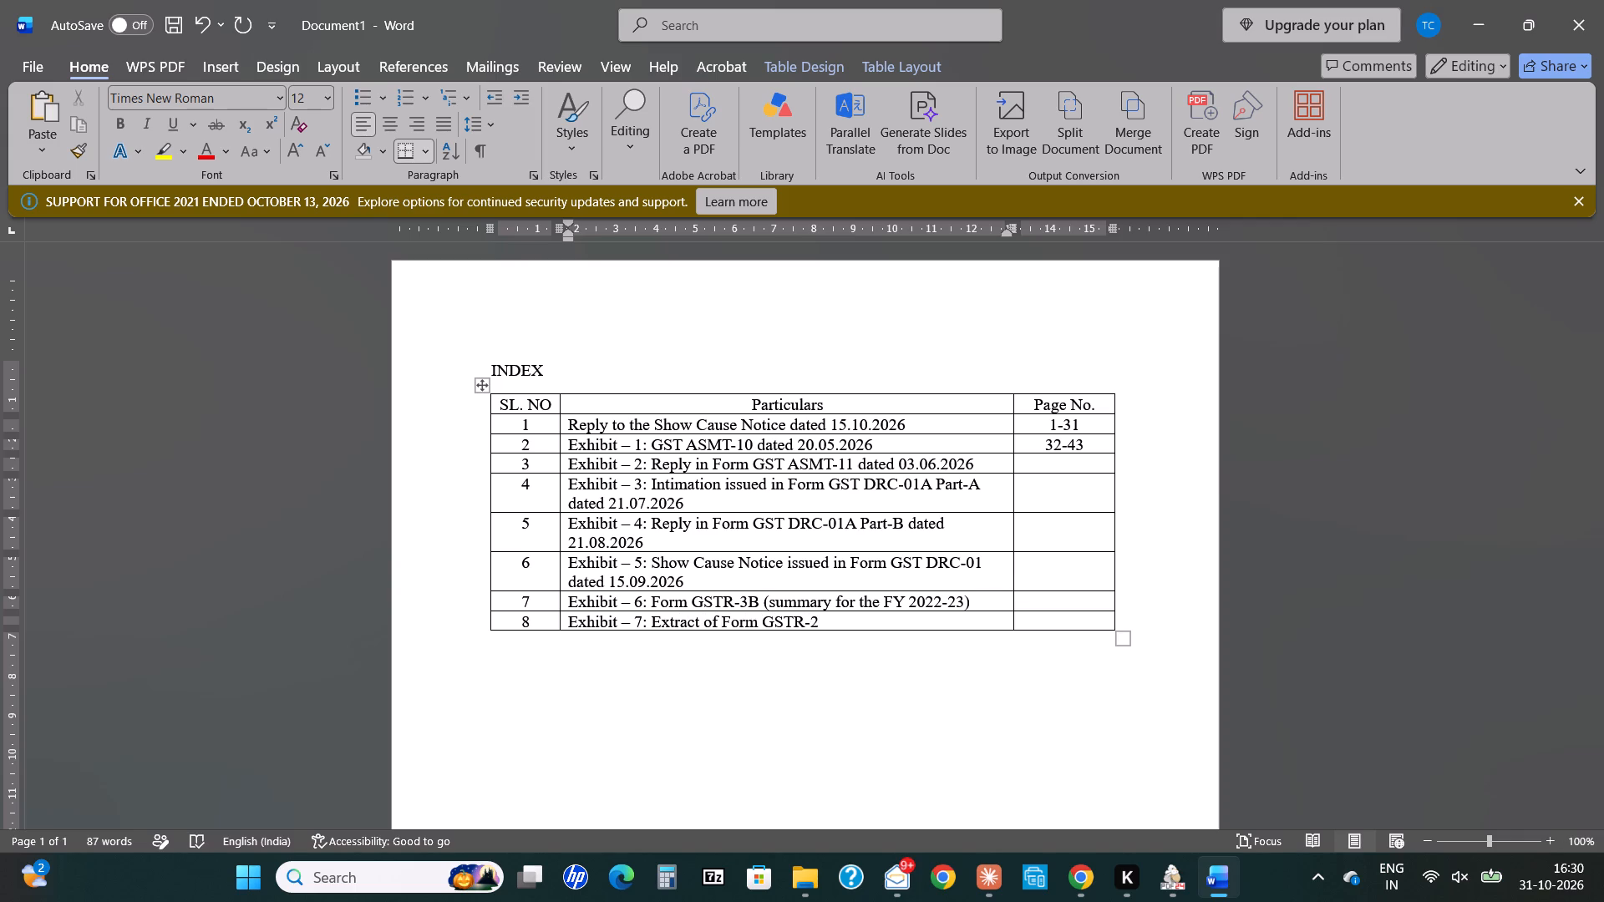
pyautogui.write('B o')
pyautogui.press('BackSpace')
pyautogui.write('fo')
pyautogui.press('BackSpace')
pyautogui.press('BackSpace')
pyautogui.write('of the')
pyautogui.press('space')
# In the Exhibit – 6 entry, move the closing bracket so that only "(summary)" is enclosed, before "for the FY 2022-23".
pyautogui.press('Up')
pyautogui.press('End')
pyautogui.press('BackSpace')
pyautogui.hotkey('ctrl', 'Left')
pyautogui.hotkey('ctrl', 'Left')
pyautogui.hotkey('ctrl', 'Left')
pyautogui.hotkey('ctrl', 'Left')
pyautogui.hotkey('ctrl', 'Left')
pyautogui.hotkey('ctrl', 'Left')
pyautogui.hotkey('ctrl', 'Left')
pyautogui.hotkey('ctrl', 'Right')
pyautogui.press('Left')
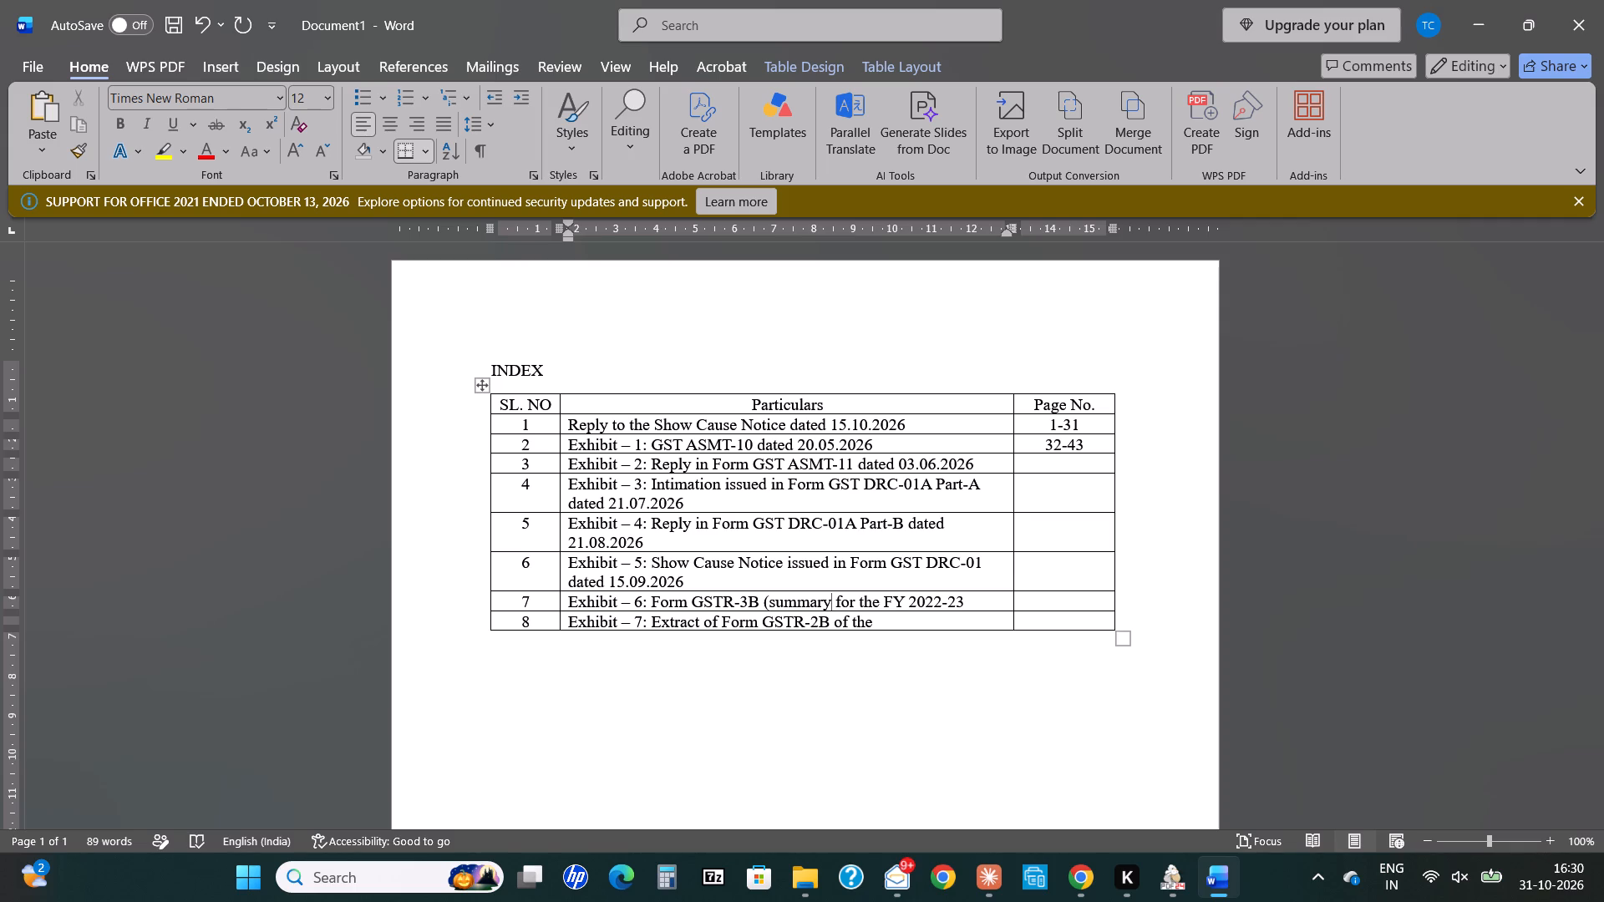
pyautogui.hotkey('shift', ')')
# Finish the Exhibit – 7 entry by adding "FY 2022-23" at its end.
pyautogui.press('Down')
pyautogui.press('Tab')
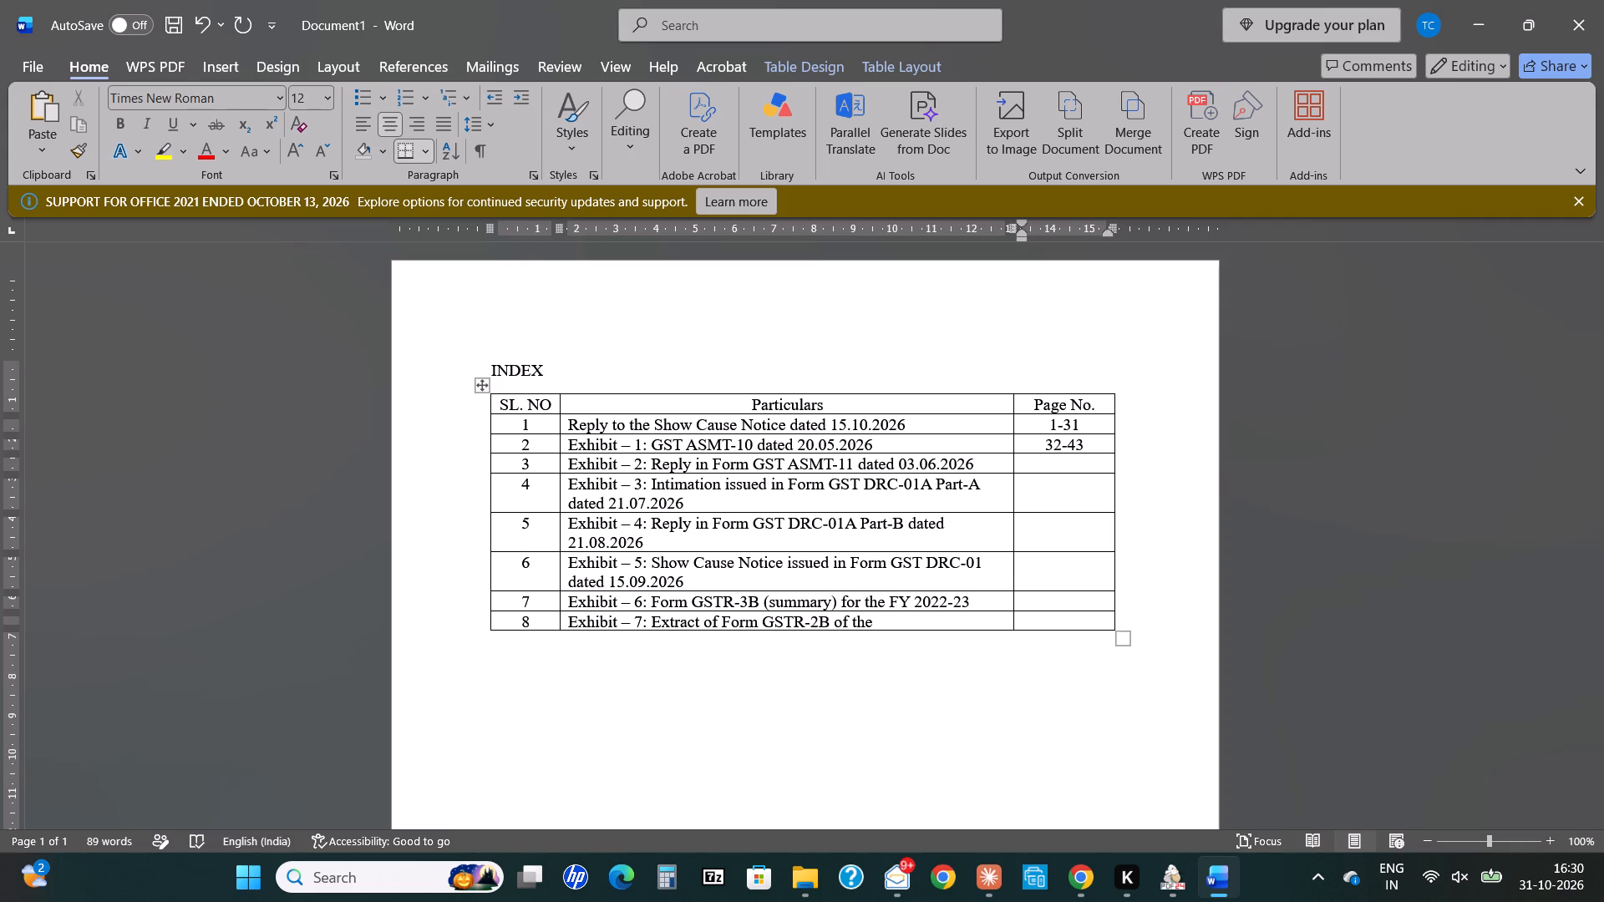
pyautogui.hotkey('shift', 'Tab')
pyautogui.press('Right')
pyautogui.write('FY')
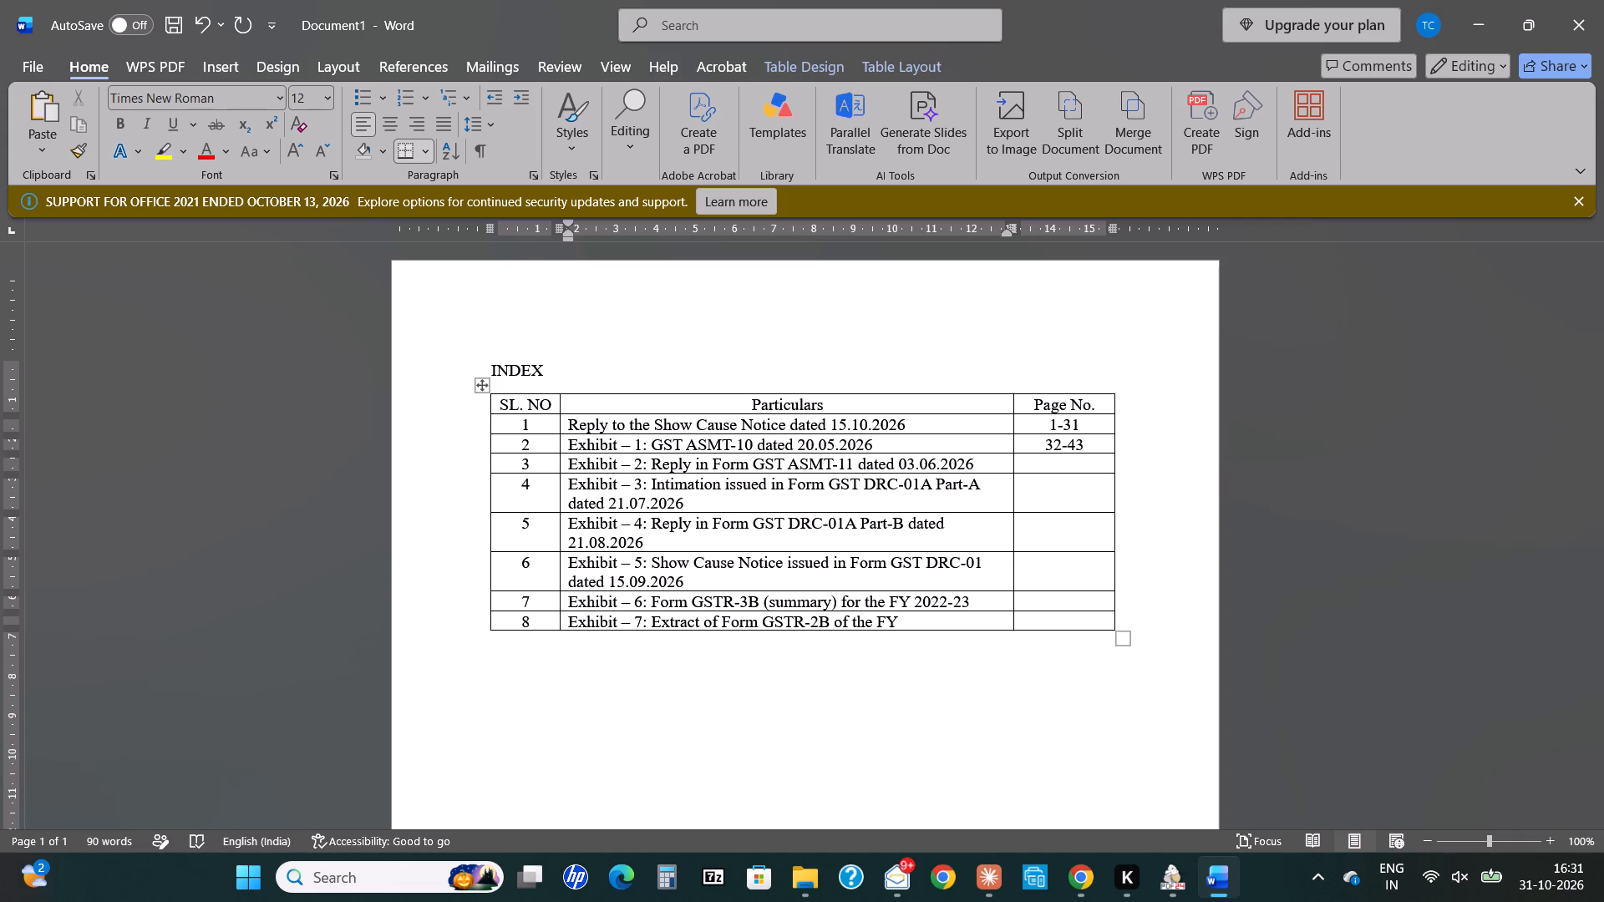
pyautogui.press('space')
pyautogui.write('02')
pyautogui.write('2-23')
# Add a new table row below the Exhibit – 7 entry, numbered 9, and begin its Particulars text with "Exhibit – 8: ".
pyautogui.press('Tab')
pyautogui.press('Tab')
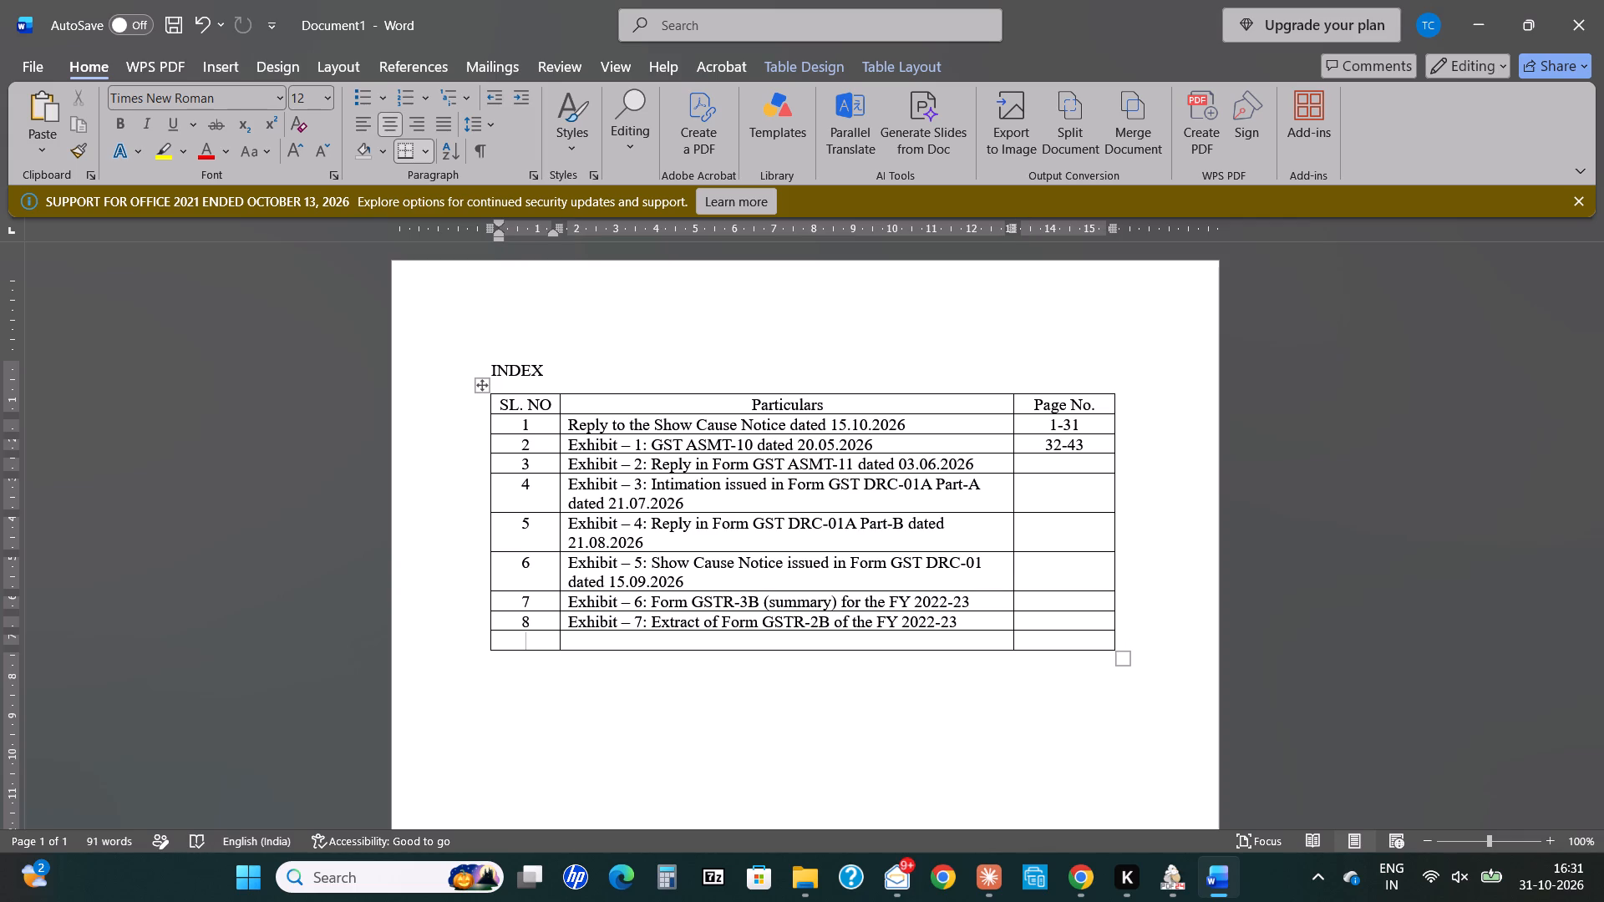
pyautogui.press('9')
pyautogui.press('Tab')
pyautogui.write('Exhibit -')
pyautogui.press('space')
pyautogui.press('8')
pyautogui.write(':')
pyautogui.press('space')
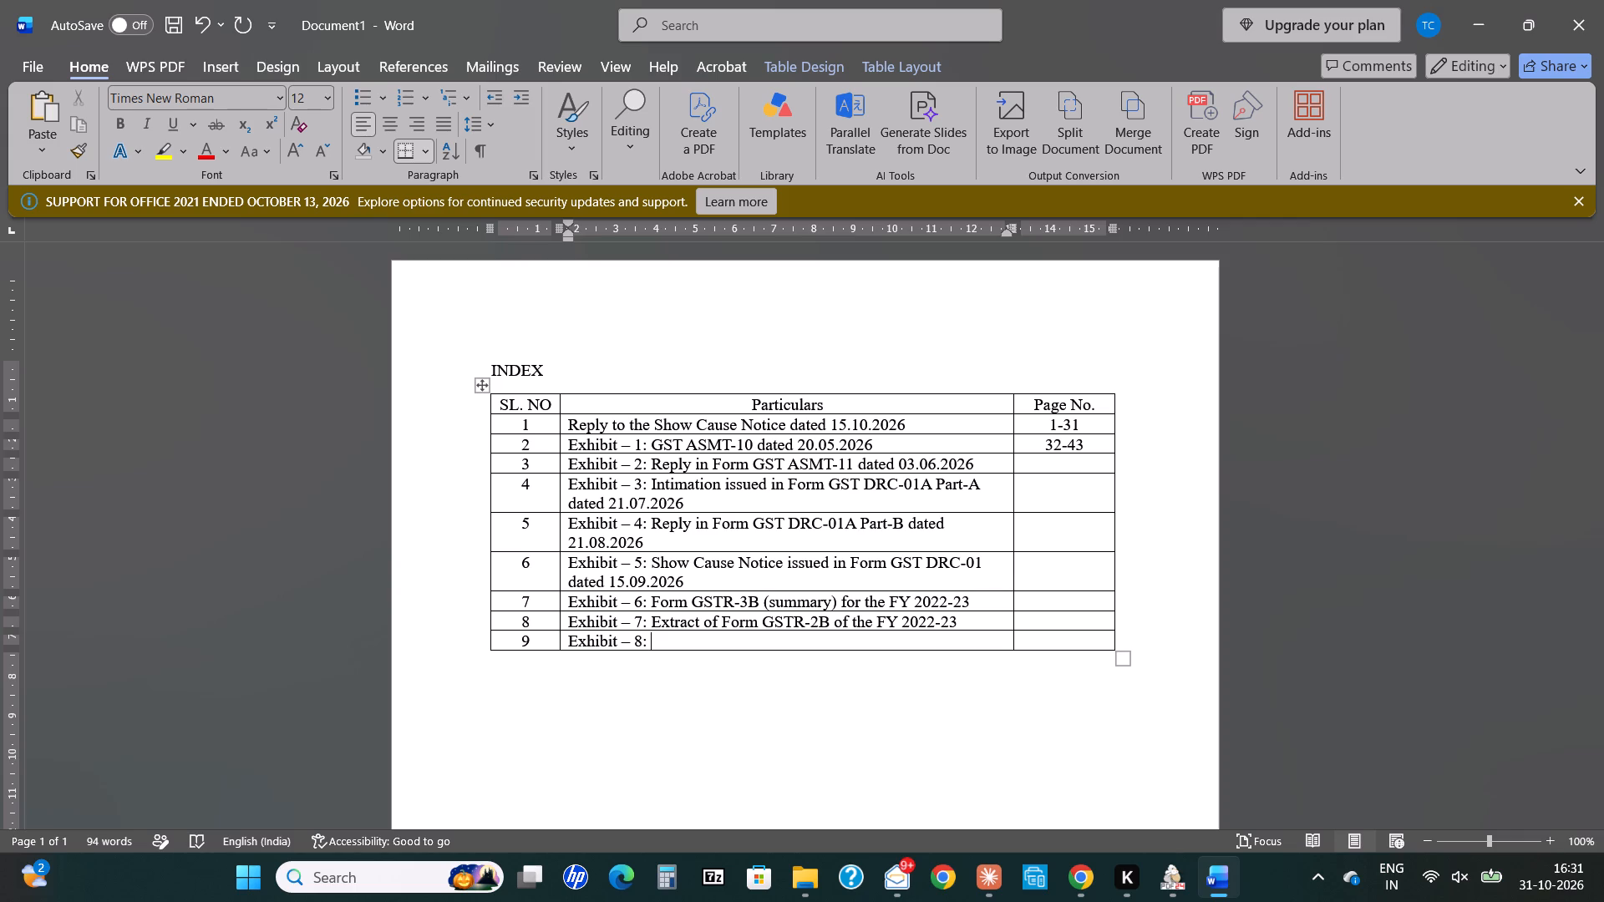
# Complete the Exhibit – 8 text with "Invoice level Input IGST Register for the FY 2021-22 along with Form GSTR-3B for the FY 2021-22".
pyautogui.write('Invoice level Input IGST Regist')
pyautogui.press('BackSpace')
pyautogui.press('r')
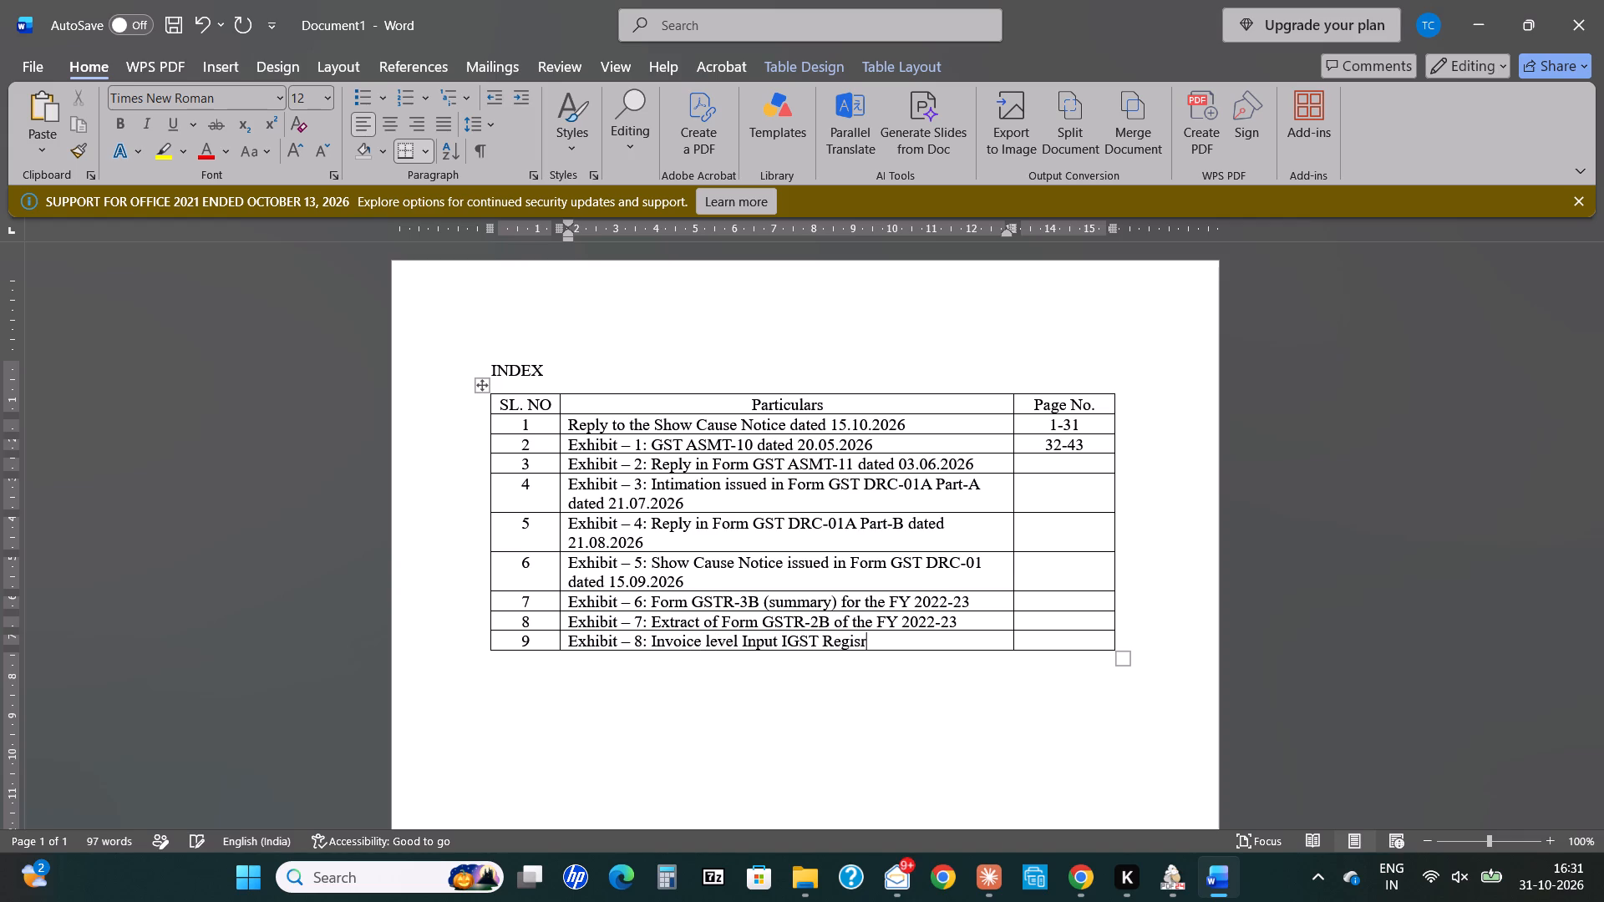
pyautogui.press('BackSpace')
pyautogui.write('ter for the Y')
pyautogui.hotkey('shift', '+')
pyautogui.hotkey('shift', 'BackSpace')
pyautogui.hotkey('shift', 'BackSpace')
pyautogui.write('FY 2021-22 a')
pyautogui.write('lon gwi')
pyautogui.press('BackSpace')
pyautogui.press('BackSpace')
pyautogui.press('BackSpace')
pyautogui.press('BackSpace')
pyautogui.press('g')
pyautogui.press('BackSpace')
pyautogui.write('g with Form GSTR-3B for the FY 2021-22')
# Add a new table row below the Exhibit – 8 entry, numbered 10, and begin its Particulars text with "Exhibit – 9: ".
pyautogui.press('Tab')
pyautogui.press('Tab')
pyautogui.write('91')
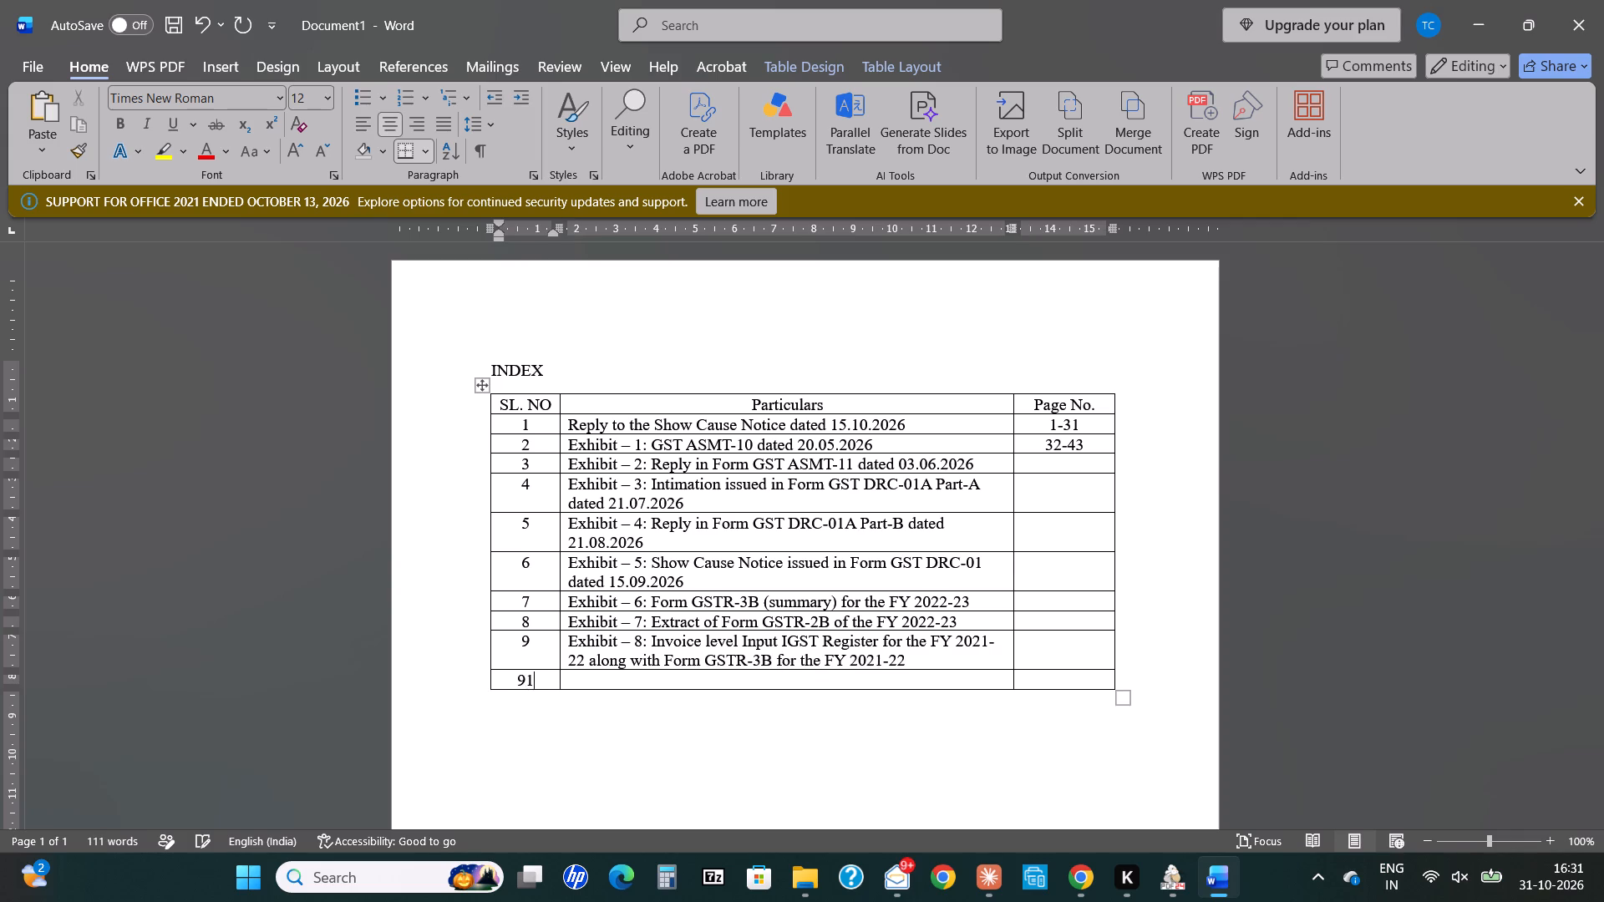
pyautogui.press('BackSpace')
pyautogui.press('BackSpace')
pyautogui.write('10')
pyautogui.press('Tab')
pyautogui.write('Exhibit - 9')
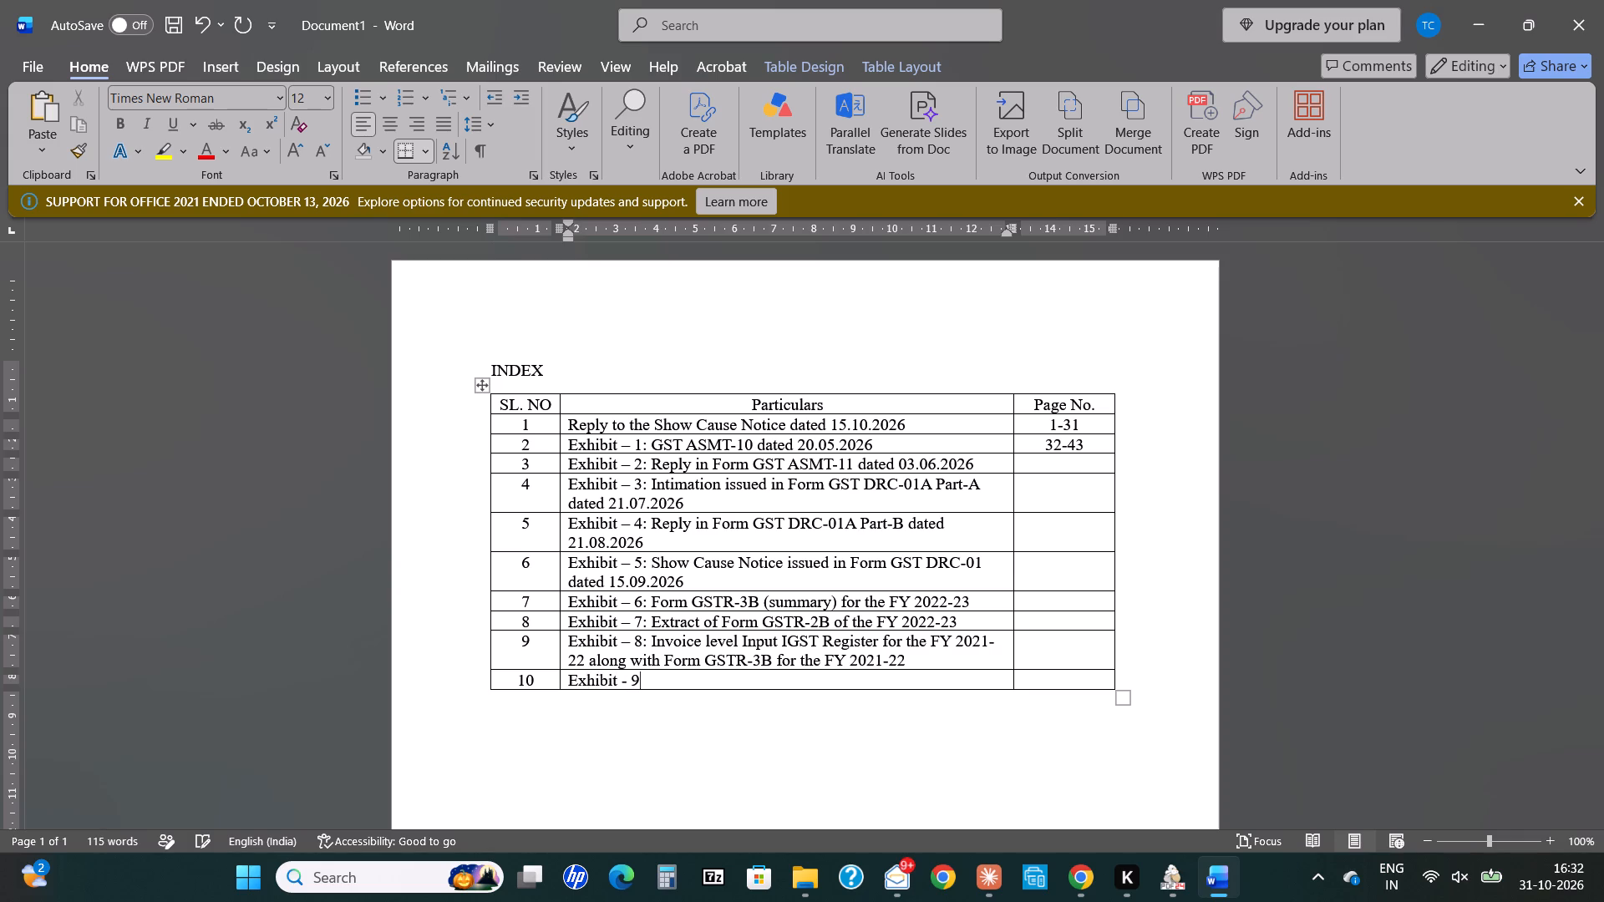
pyautogui.write(':')
pyautogui.press('space')
# Continue the Exhibit – 9 text with "Extract of Form GSTR-2B".
pyautogui.write('Extract of GSTR-2')
pyautogui.hotkey('shift', 'v')
pyautogui.hotkey('shift', 'BackSpace')
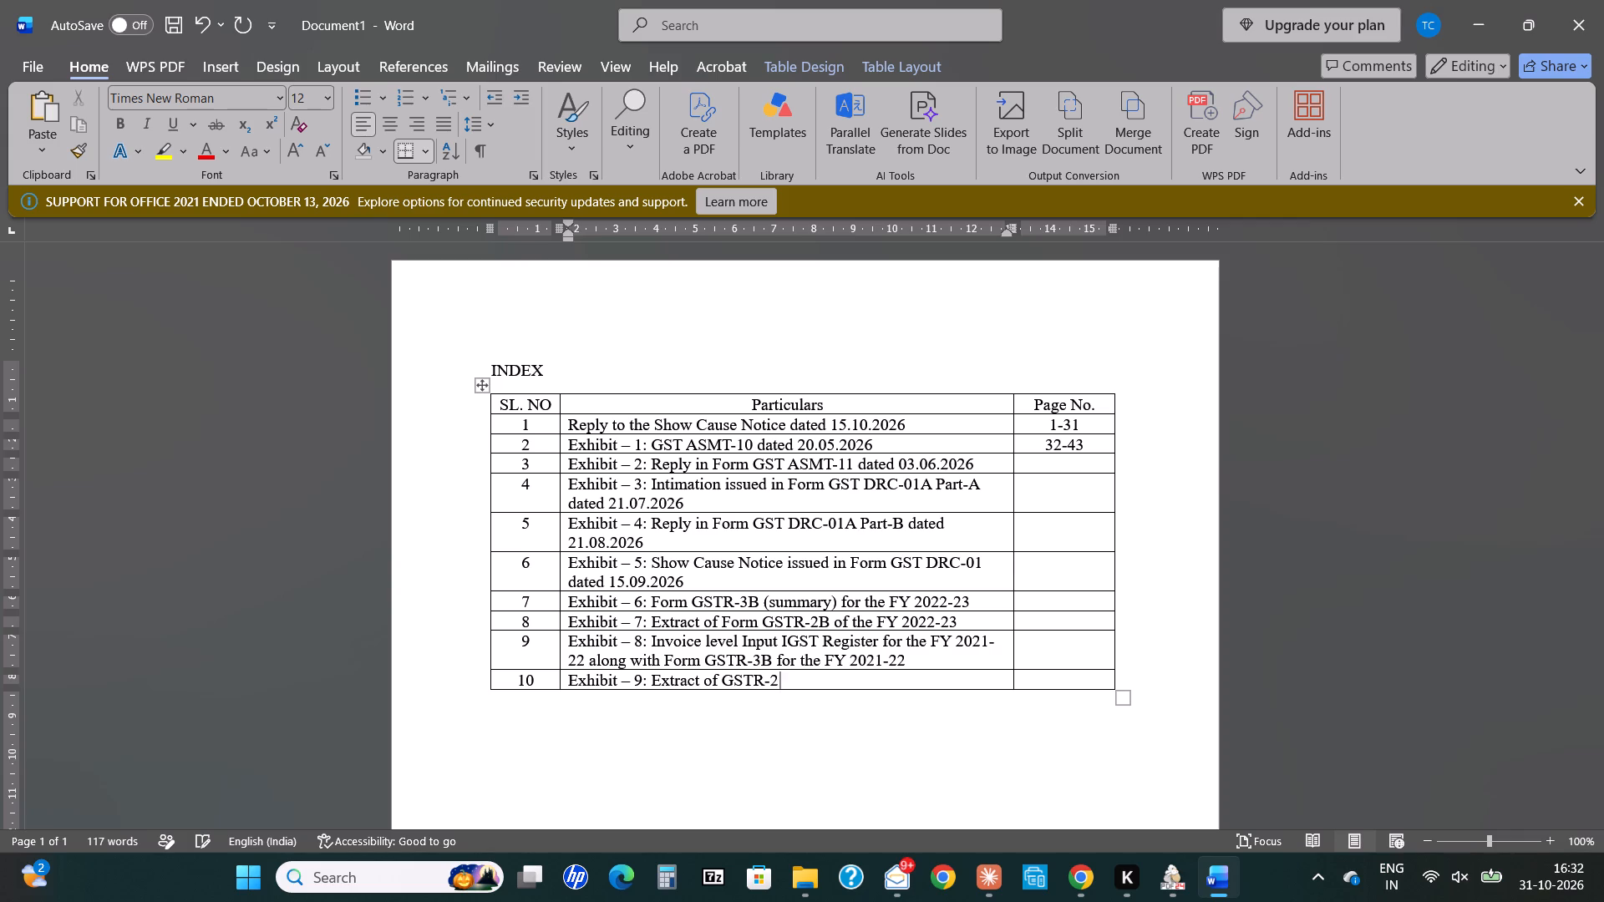
pyautogui.hotkey('shift', 'b')
pyautogui.press('Up')
pyautogui.press('Down')
pyautogui.hotkey('ctrl', 'Left')
pyautogui.hotkey('ctrl', 'Left')
pyautogui.hotkey('ctrl', 'Left')
pyautogui.hotkey('shift', 'f')
pyautogui.write('orm')
pyautogui.press('space')
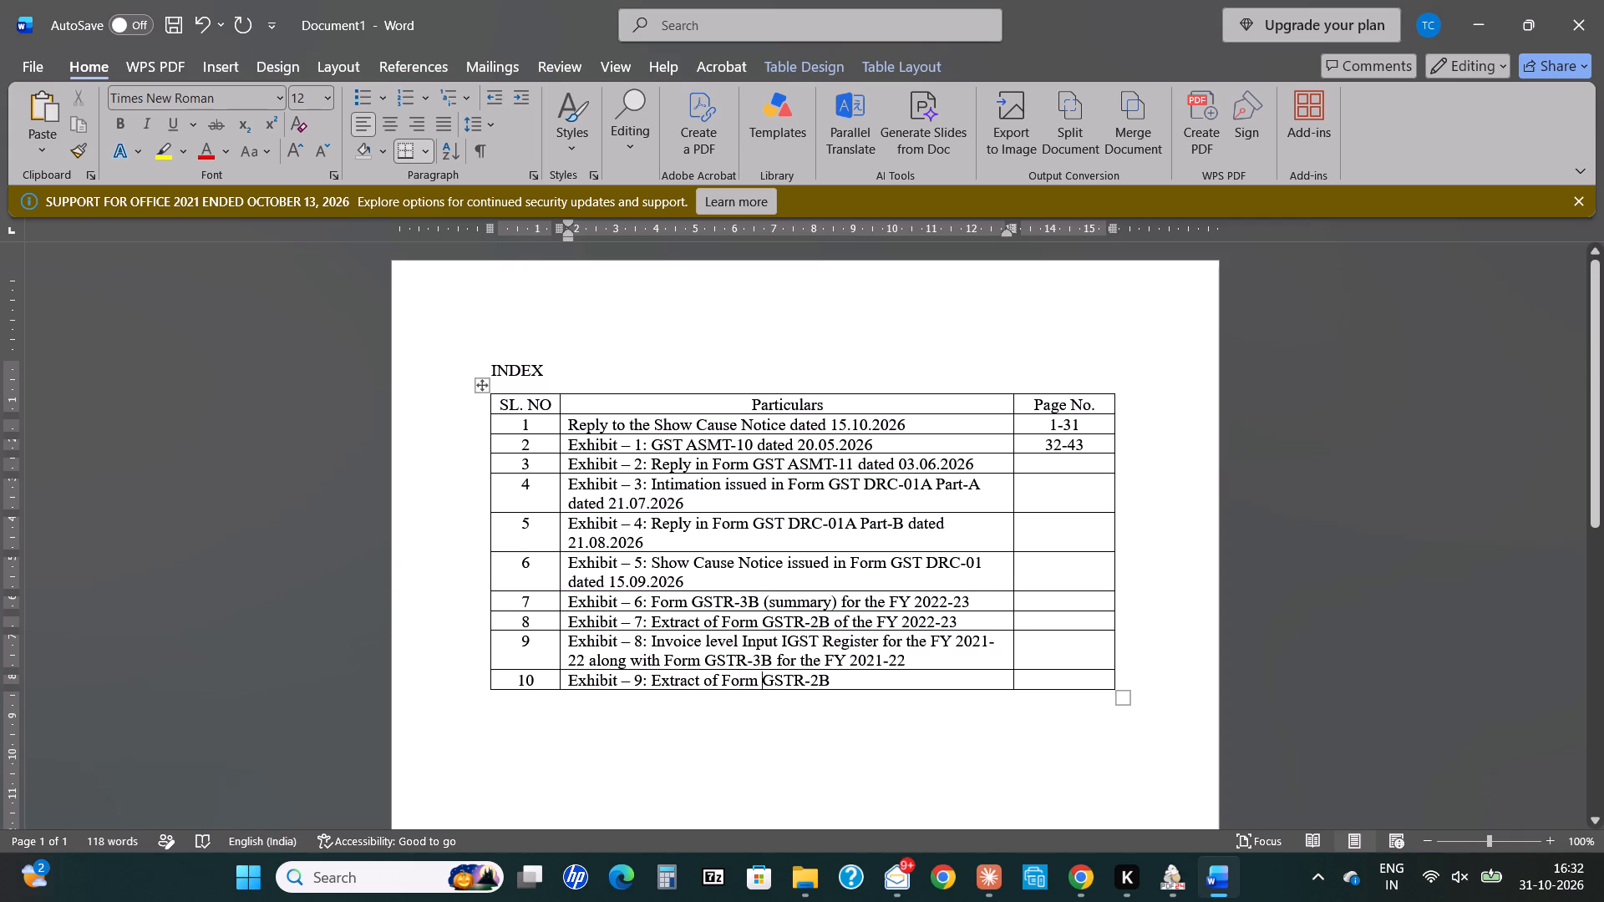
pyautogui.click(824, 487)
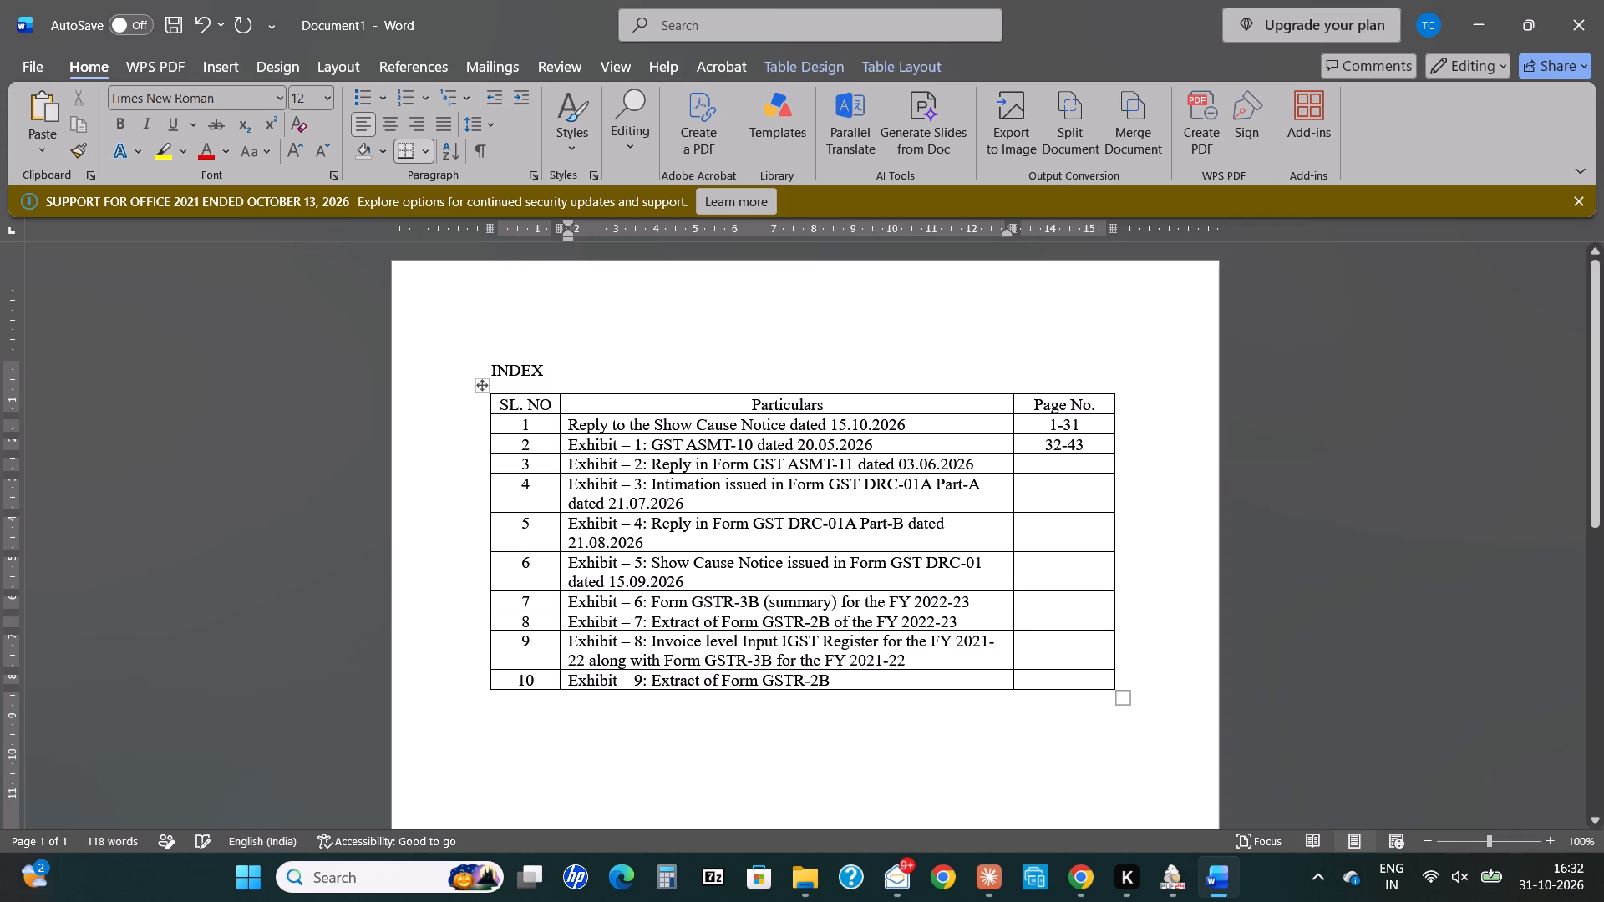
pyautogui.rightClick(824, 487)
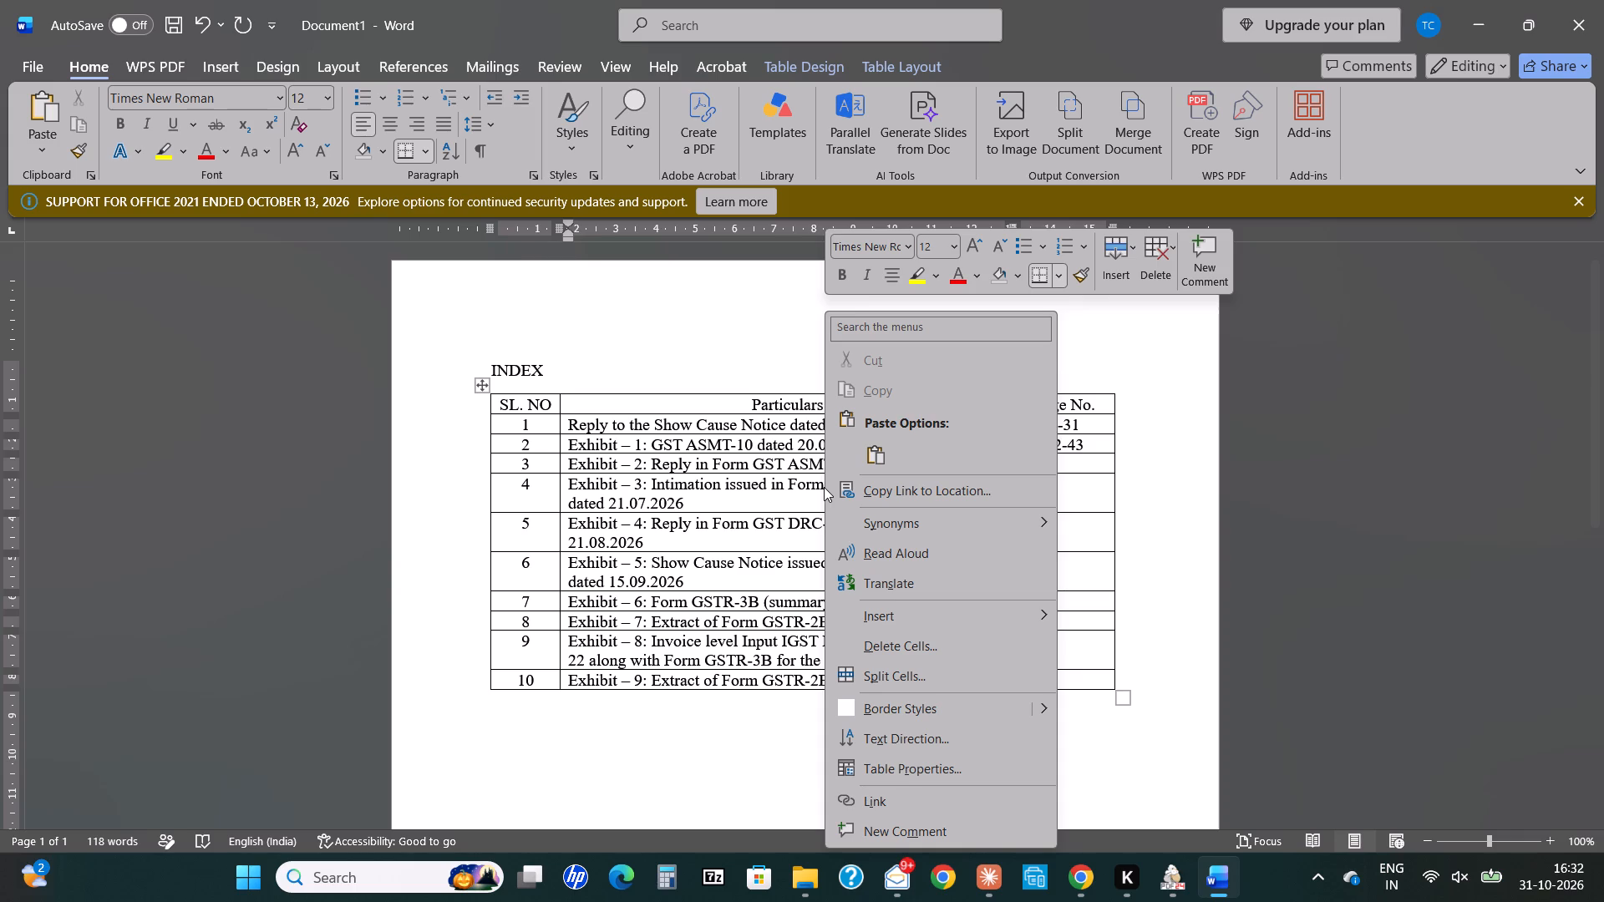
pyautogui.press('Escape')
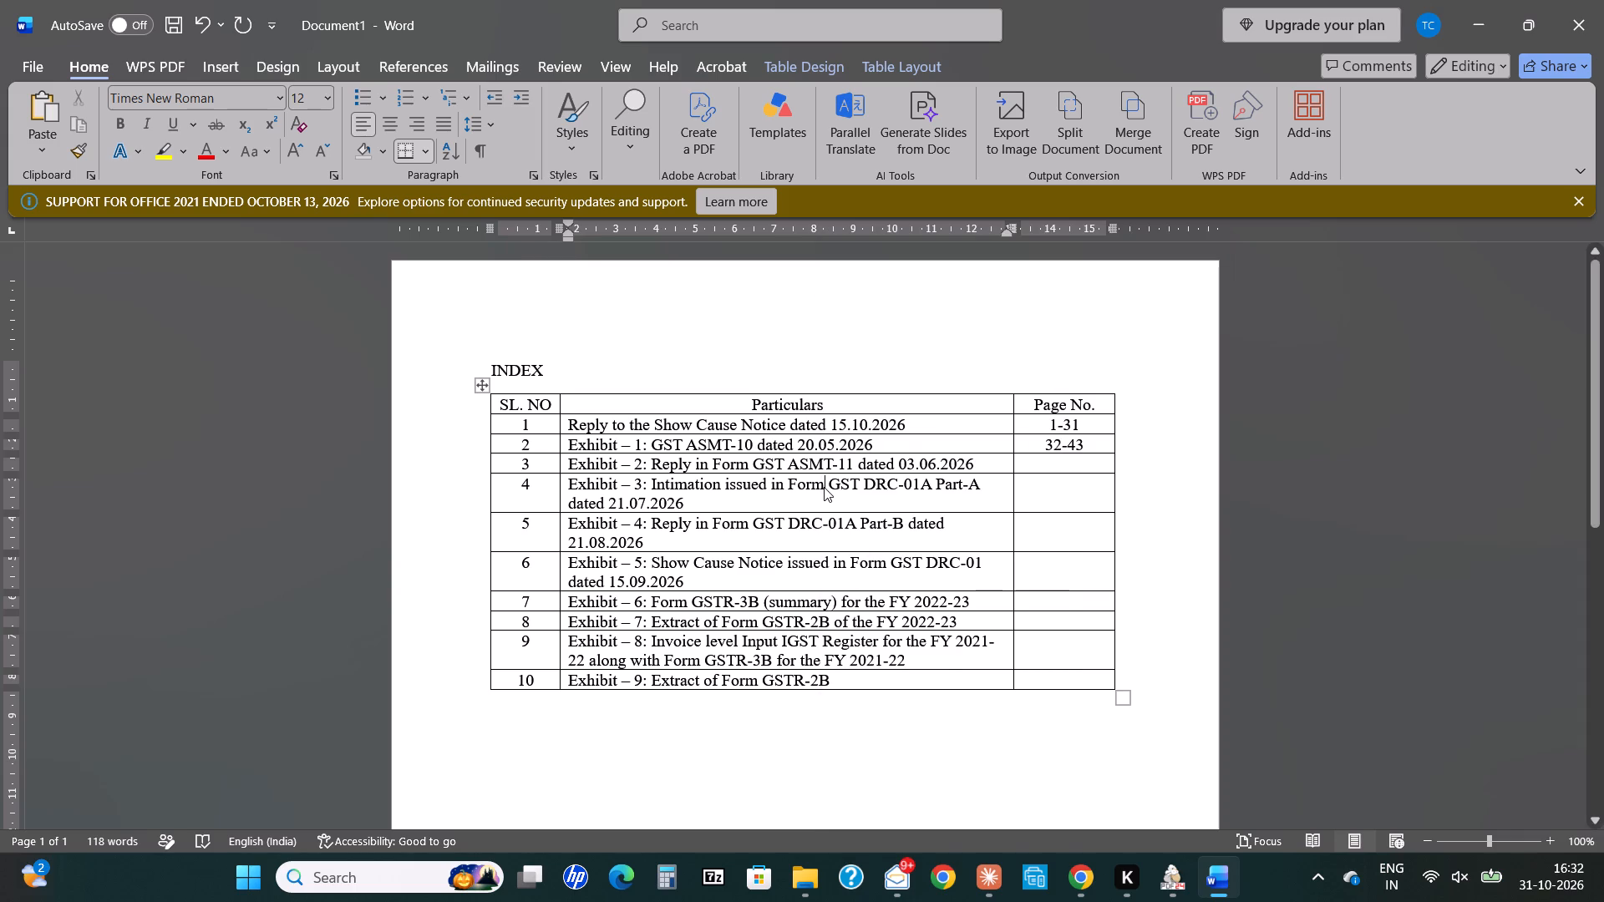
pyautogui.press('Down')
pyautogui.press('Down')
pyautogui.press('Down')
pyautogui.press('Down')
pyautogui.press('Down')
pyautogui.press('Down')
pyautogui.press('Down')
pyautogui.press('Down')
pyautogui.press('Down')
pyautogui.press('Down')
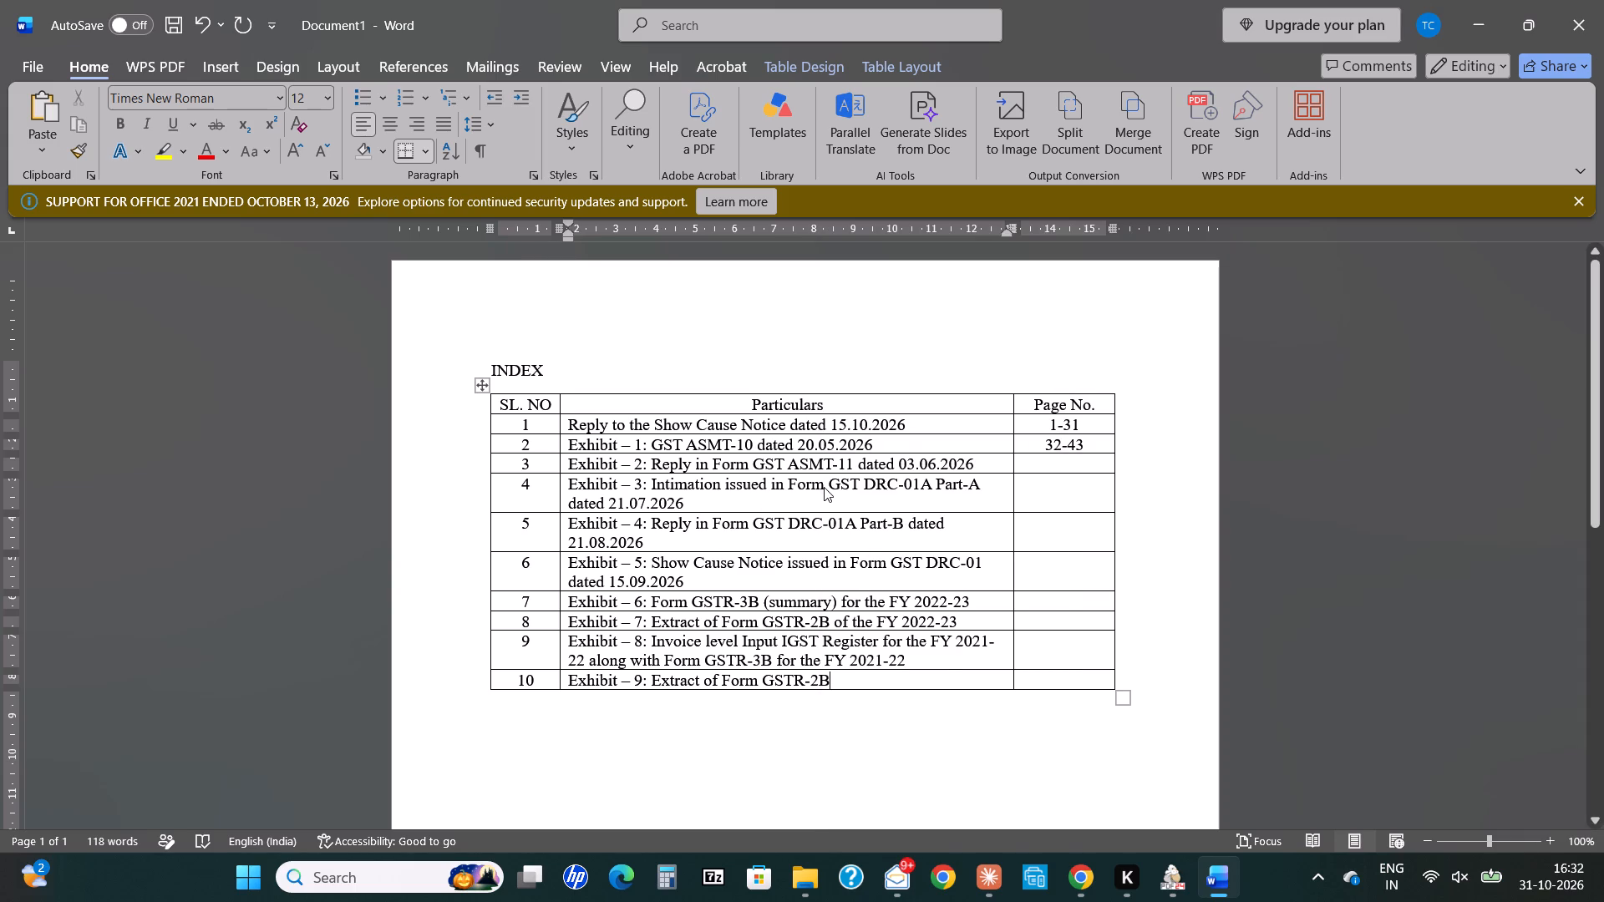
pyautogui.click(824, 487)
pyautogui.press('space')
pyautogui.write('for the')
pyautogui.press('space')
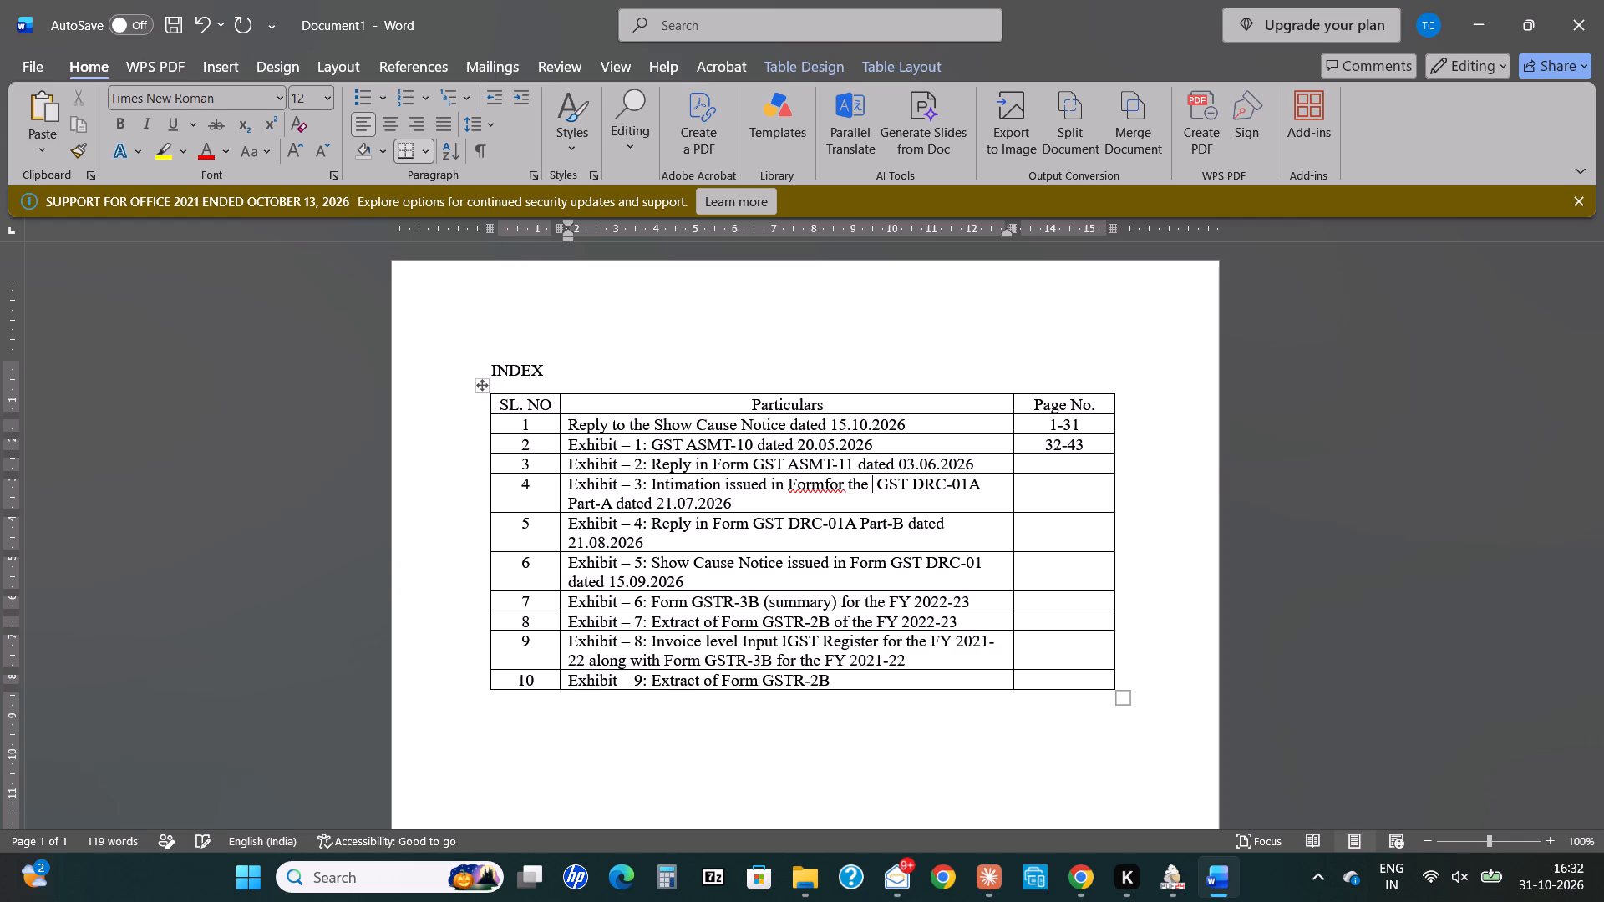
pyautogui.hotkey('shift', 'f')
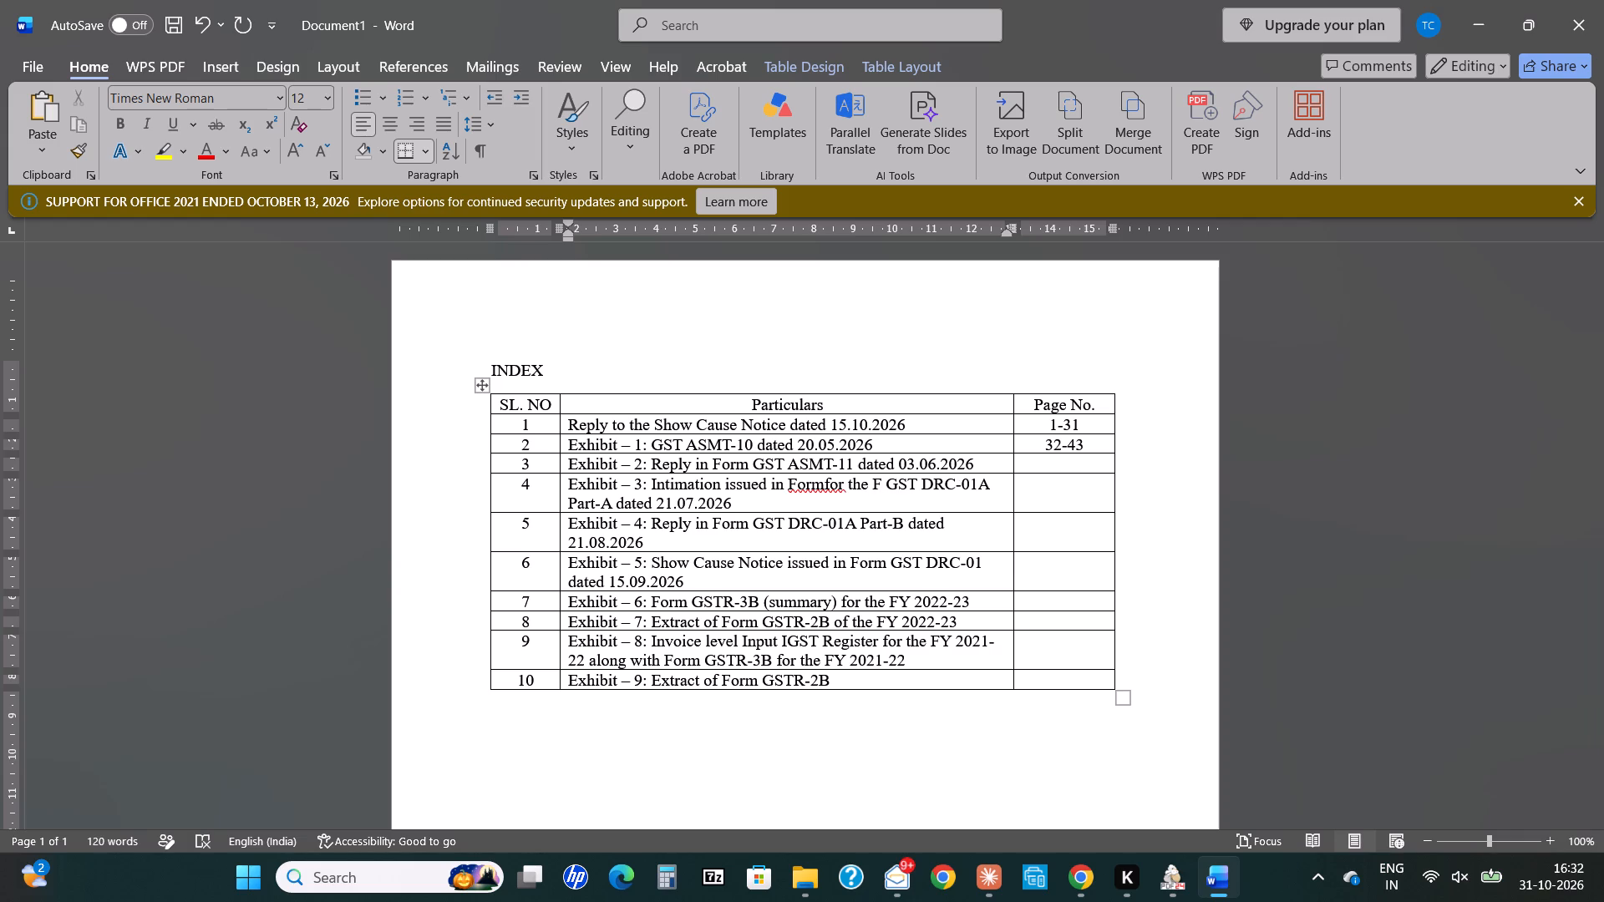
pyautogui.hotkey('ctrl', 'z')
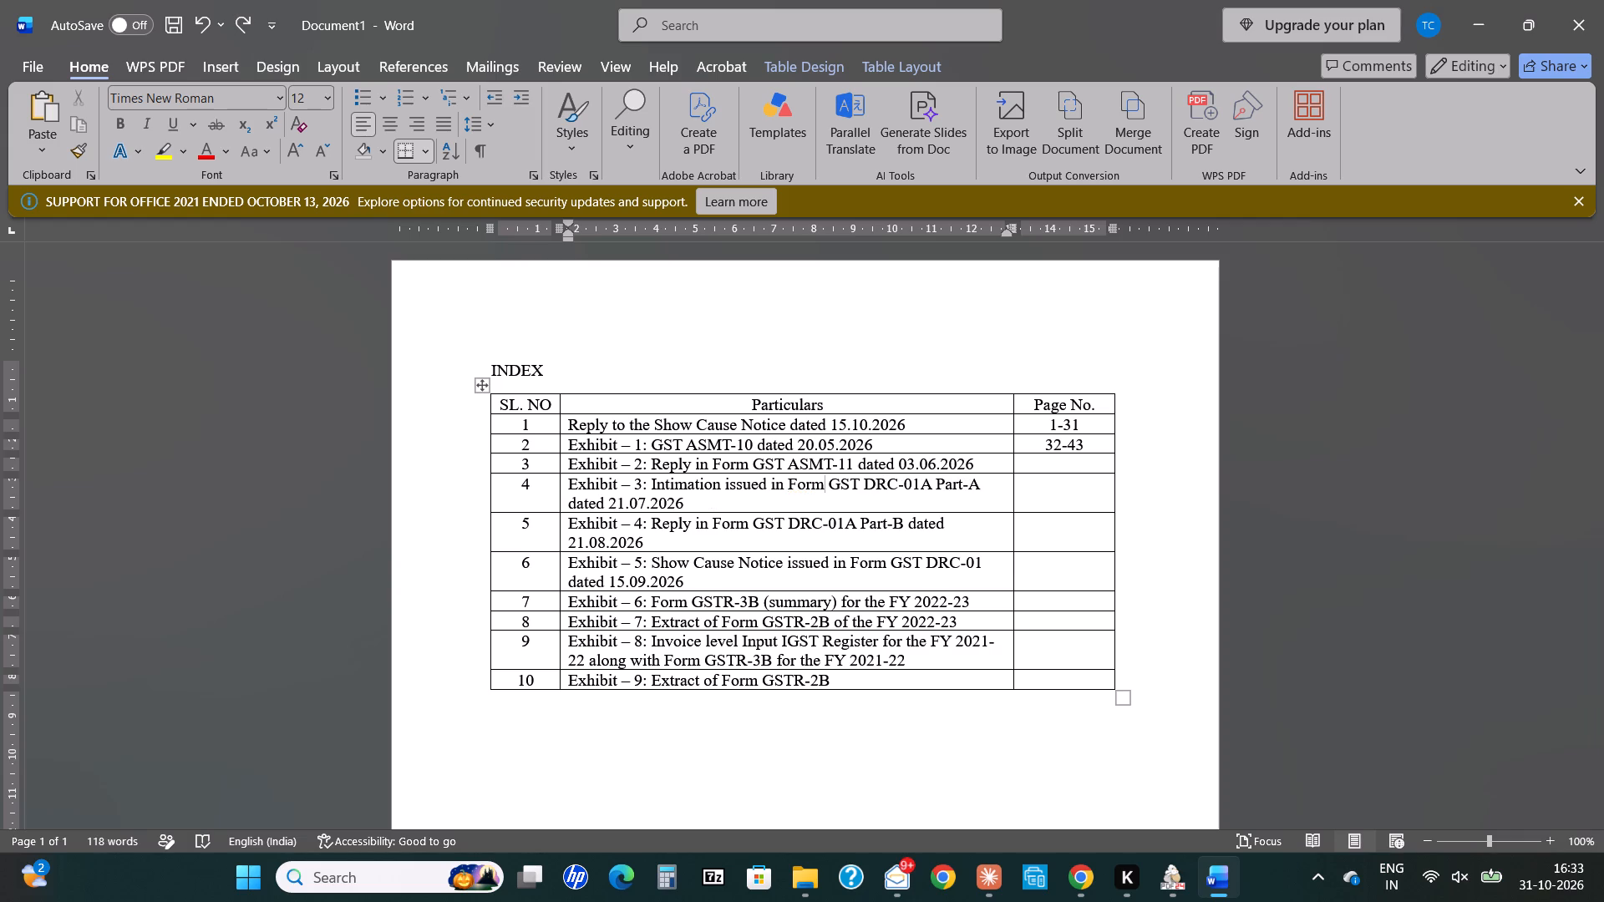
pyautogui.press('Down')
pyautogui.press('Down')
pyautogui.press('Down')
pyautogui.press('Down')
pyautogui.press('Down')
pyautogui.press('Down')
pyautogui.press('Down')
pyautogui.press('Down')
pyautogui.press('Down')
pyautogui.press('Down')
# Continue the Exhibit – 9 text with "for the FY 2021-22 and ITC comparison sheet".
pyautogui.press('space')
pyautogui.write('for the FY 021-22')
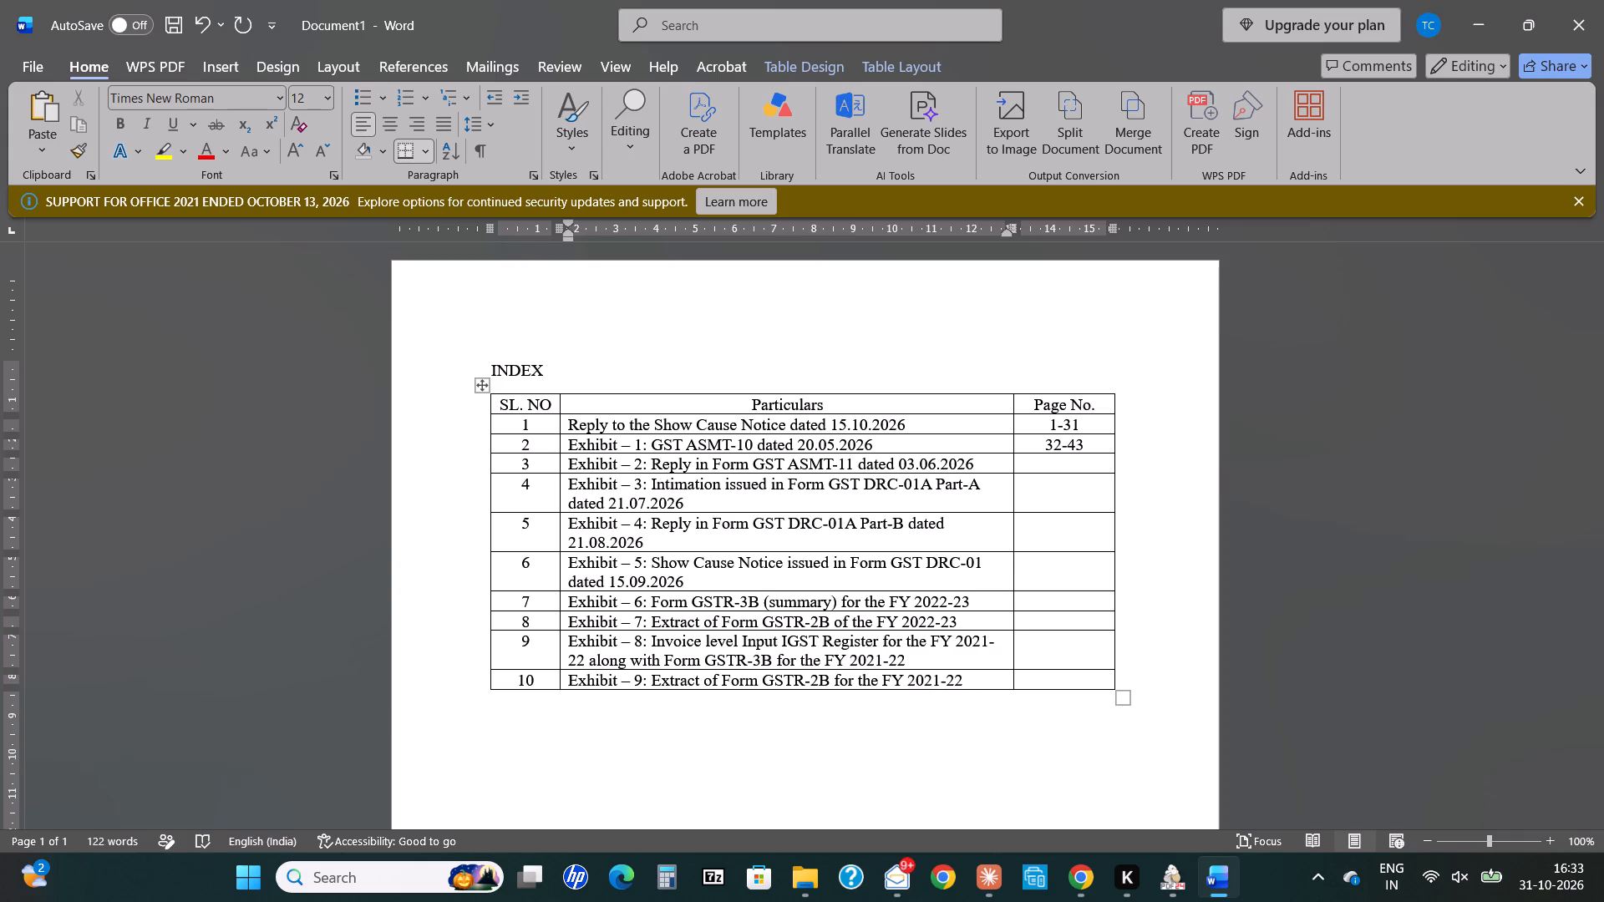
pyautogui.press('space')
pyautogui.write('abd UT')
pyautogui.press('BackSpace')
pyautogui.press('BackSpace')
pyautogui.press('BackSpace')
pyautogui.press('BackSpace')
pyautogui.press('BackSpace')
pyautogui.write('nd ITC comparison shet')
pyautogui.press('space')
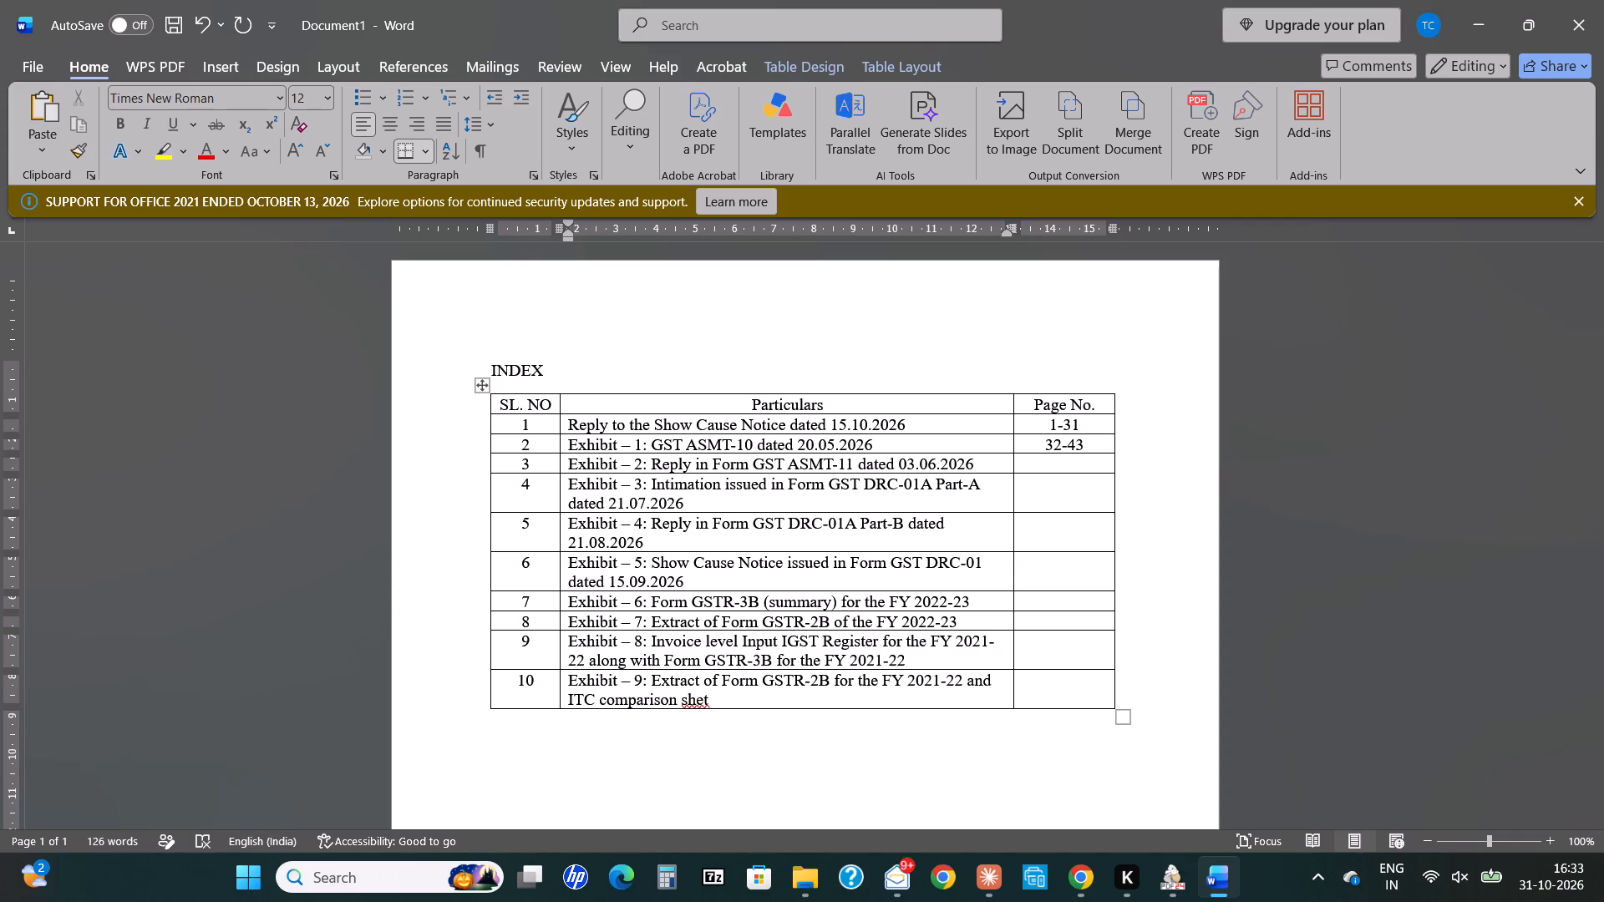
pyautogui.press('BackSpace')
pyautogui.press('BackSpace')
pyautogui.write('et for t')
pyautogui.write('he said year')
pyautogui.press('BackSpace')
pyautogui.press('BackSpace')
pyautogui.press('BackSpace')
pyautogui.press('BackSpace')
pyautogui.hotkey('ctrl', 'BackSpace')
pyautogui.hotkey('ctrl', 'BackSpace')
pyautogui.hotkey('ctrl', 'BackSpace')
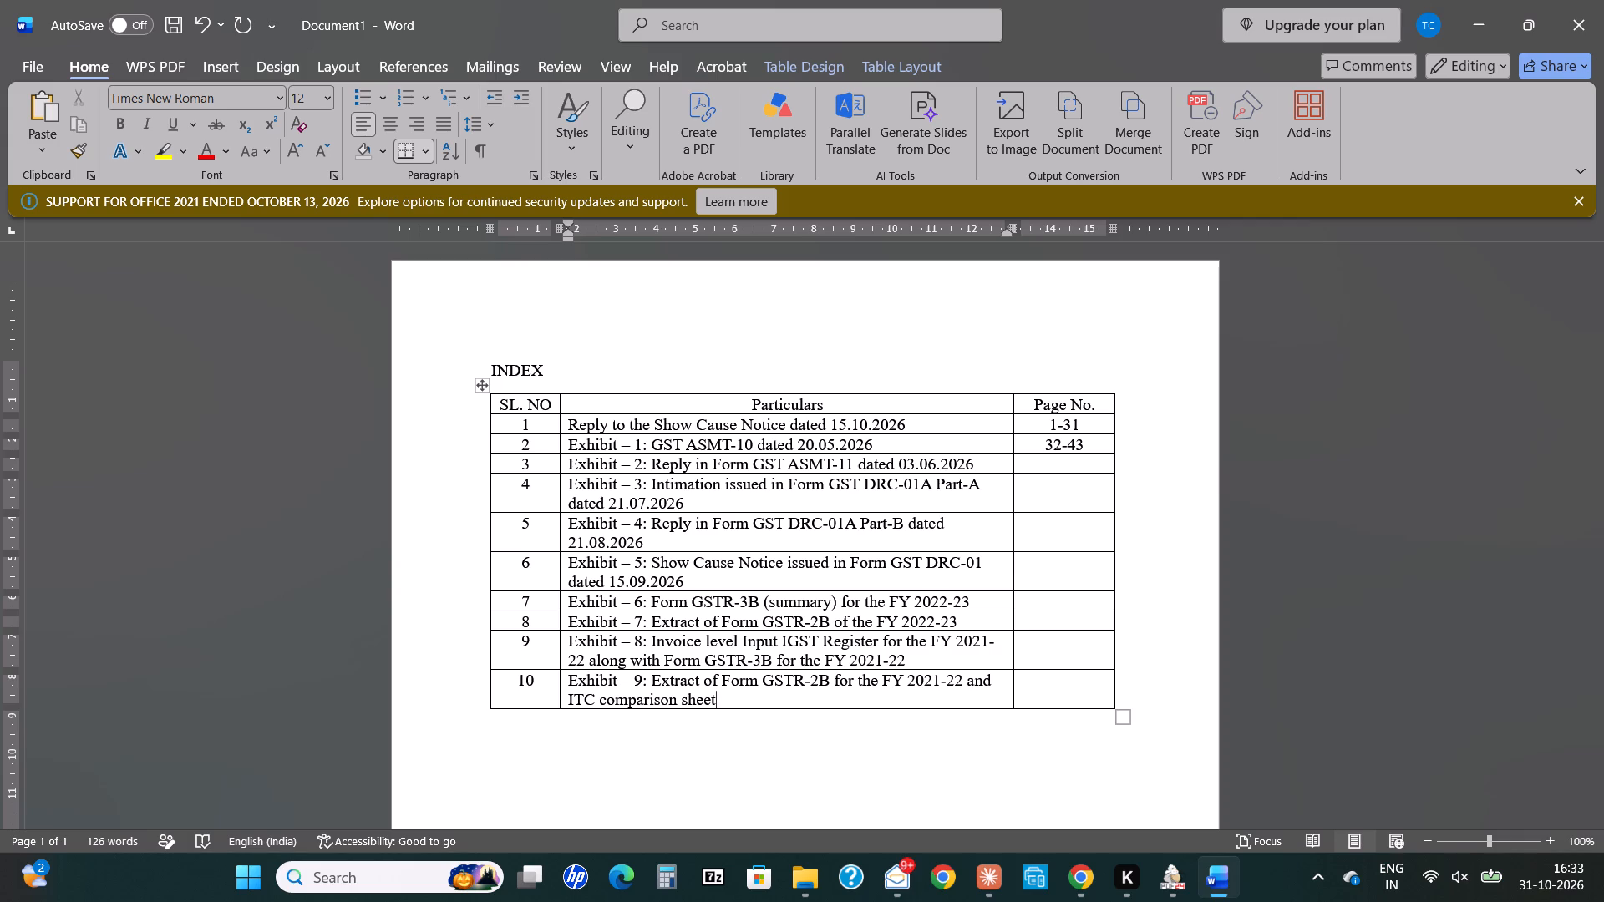
# Complete the Exhibit – 9 text with "for the said FY 2021-22".
pyautogui.press('space')
pyautogui.write('fpr t')
pyautogui.press('BackSpace')
pyautogui.press('BackSpace')
pyautogui.press('BackSpace')
pyautogui.press('BackSpace')
pyautogui.write('or the F')
pyautogui.press('BackSpace')
pyautogui.write('said')
pyautogui.press('space')
pyautogui.write('FY')
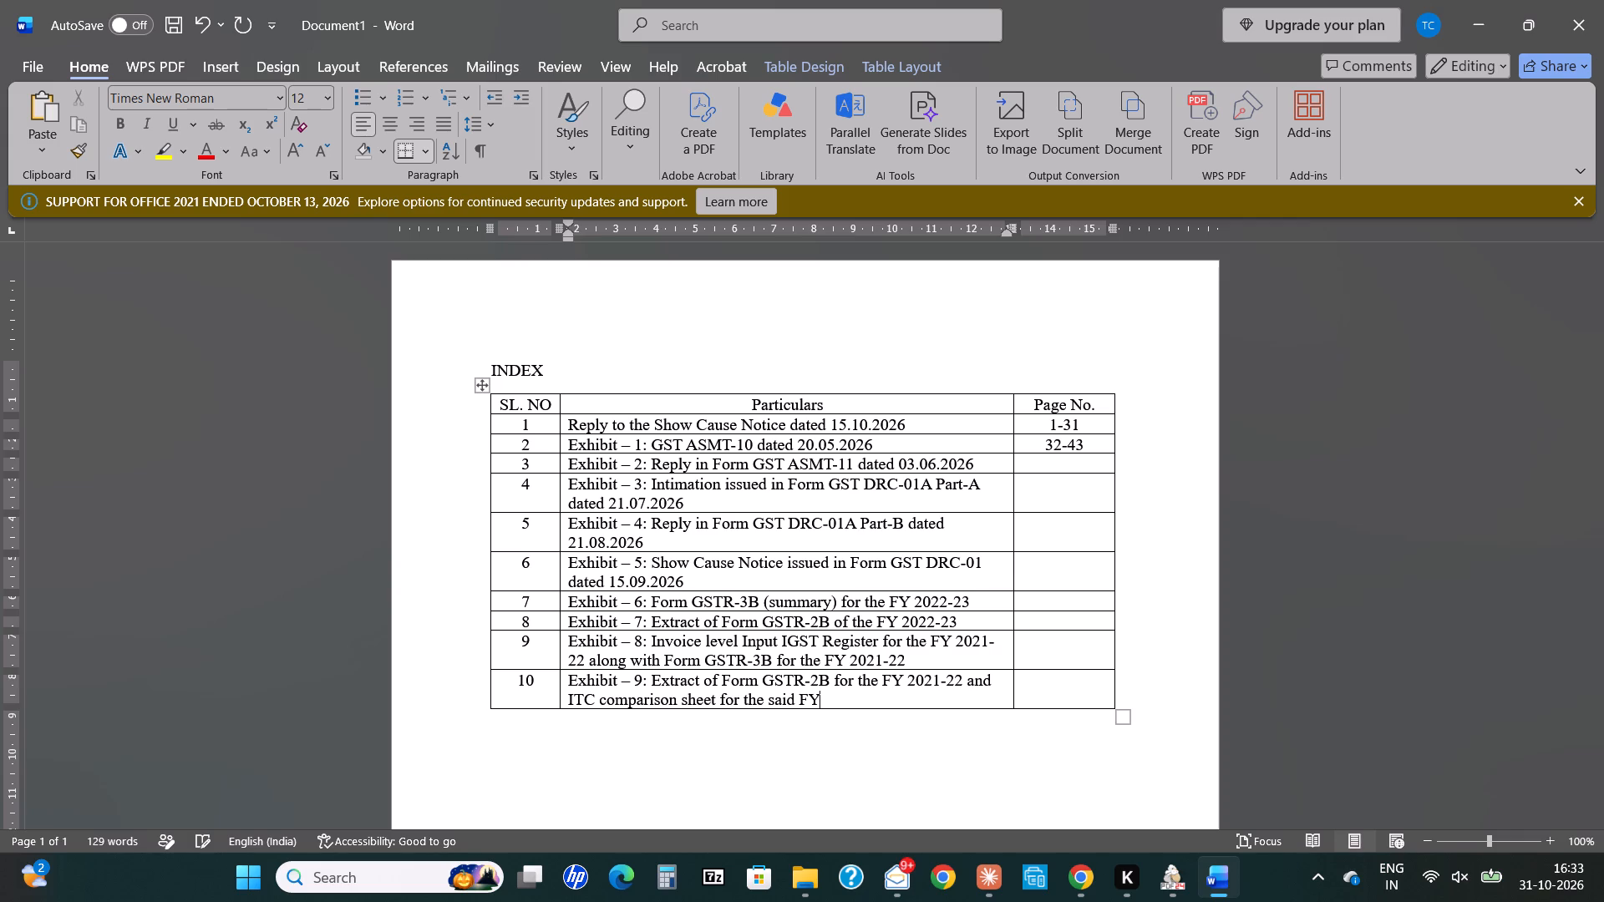
pyautogui.press('space')
pyautogui.write('2021-22')
# Add a new table row below the Exhibit – 9 entry, numbered 11, and begin its Particulars text with "Exhibit – 10: ".
pyautogui.press('Tab')
pyautogui.press('Tab')
pyautogui.write('11')
pyautogui.press('Tab')
pyautogui.write('Eh')
pyautogui.press('BackSpace')
pyautogui.write('xhibit - 10:')
pyautogui.press('space')
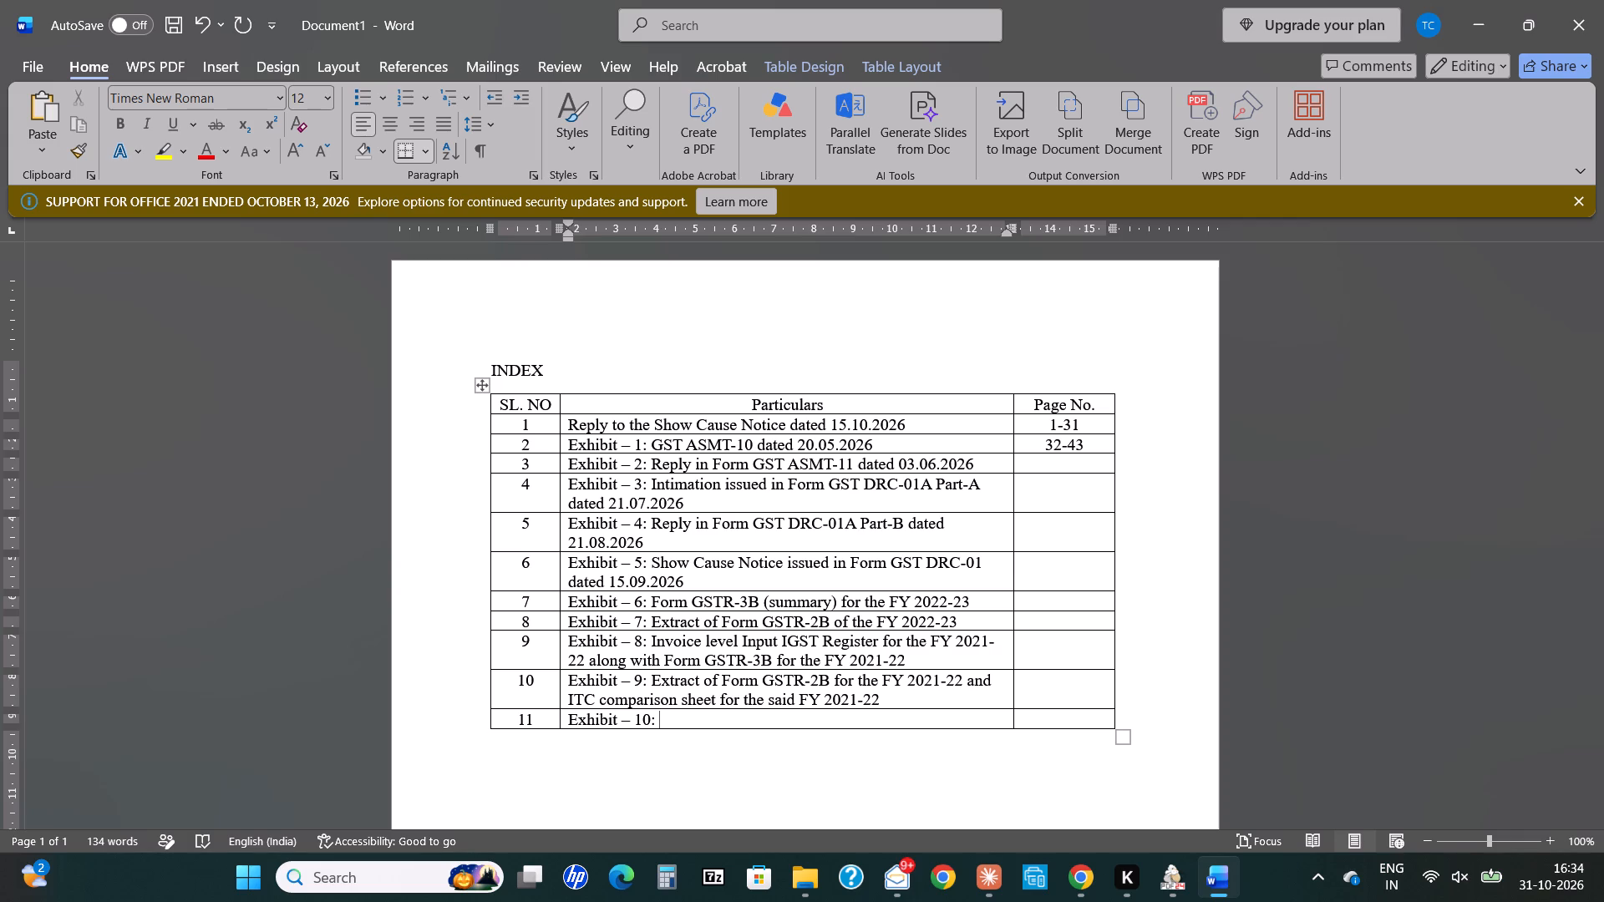
# Complete the Exhibit – 10 text with "Copy of Form GSTR-9 for the FY 2022-23".
pyautogui.hotkey('shift', 'c')
pyautogui.write('p[y p')
pyautogui.press('BackSpace')
pyautogui.press('BackSpace')
pyautogui.press('BackSpace')
pyautogui.press('BackSpace')
pyautogui.press('BackSpace')
pyautogui.write('opy of Form')
pyautogui.press('space')
pyautogui.write('GSTR-9')
pyautogui.press('space')
pyautogui.write('for the FY 20222')
pyautogui.press('BackSpace')
pyautogui.write('-2')
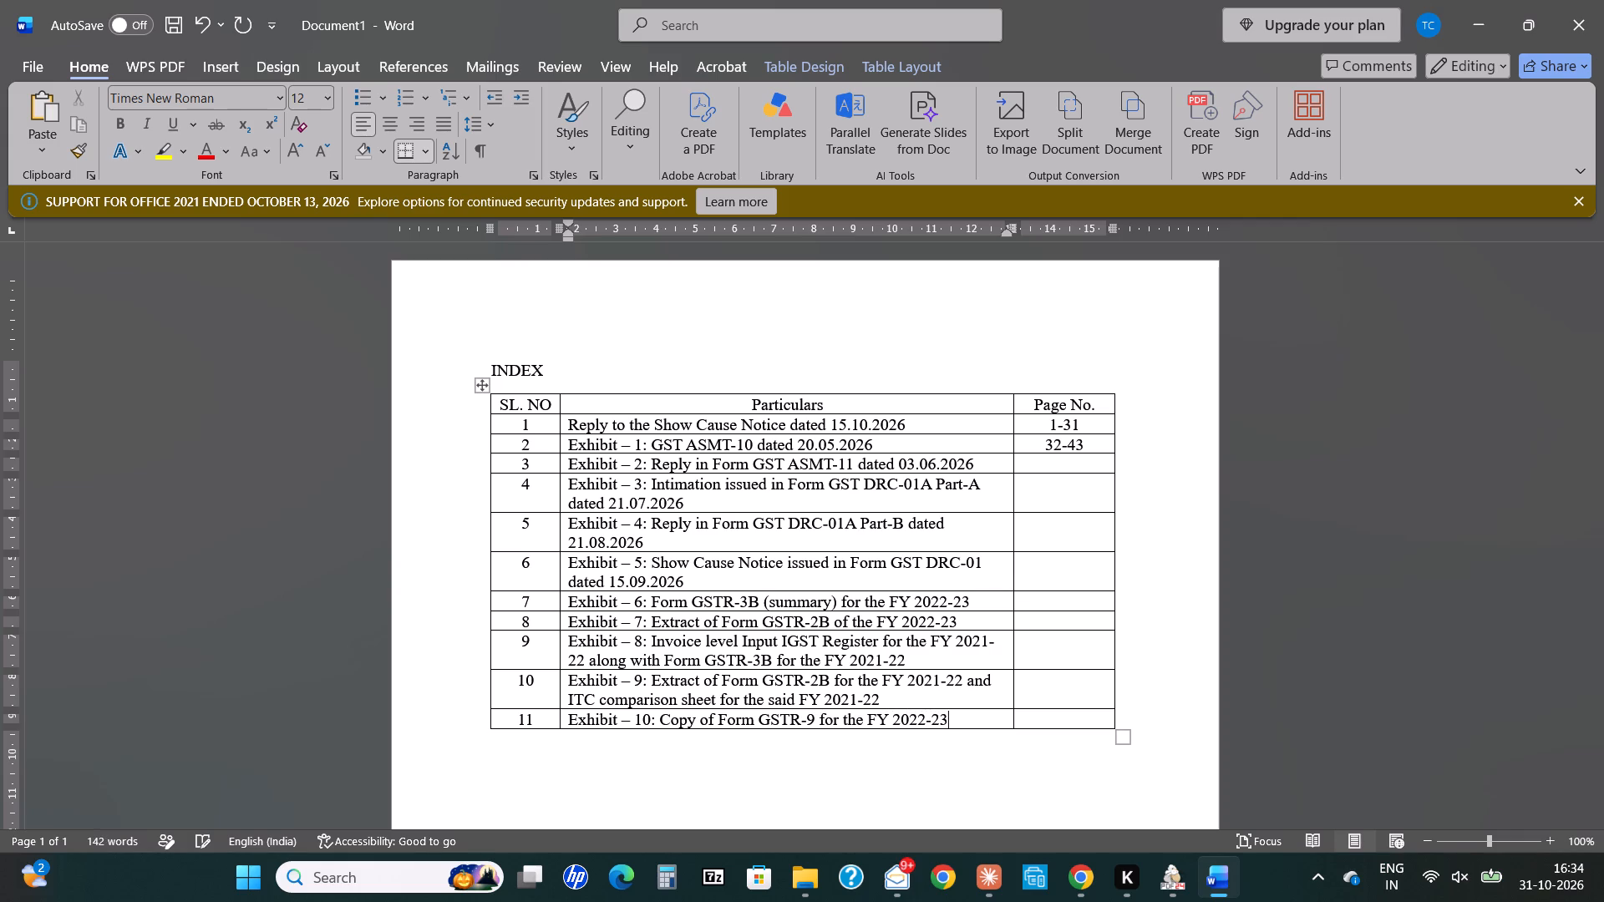
# Add a new table row below the Exhibit – 10 entry, numbered 12, and begin its Particulars text with "Exhibit – 11: ".
pyautogui.press('Tab')
pyautogui.press('Tab')
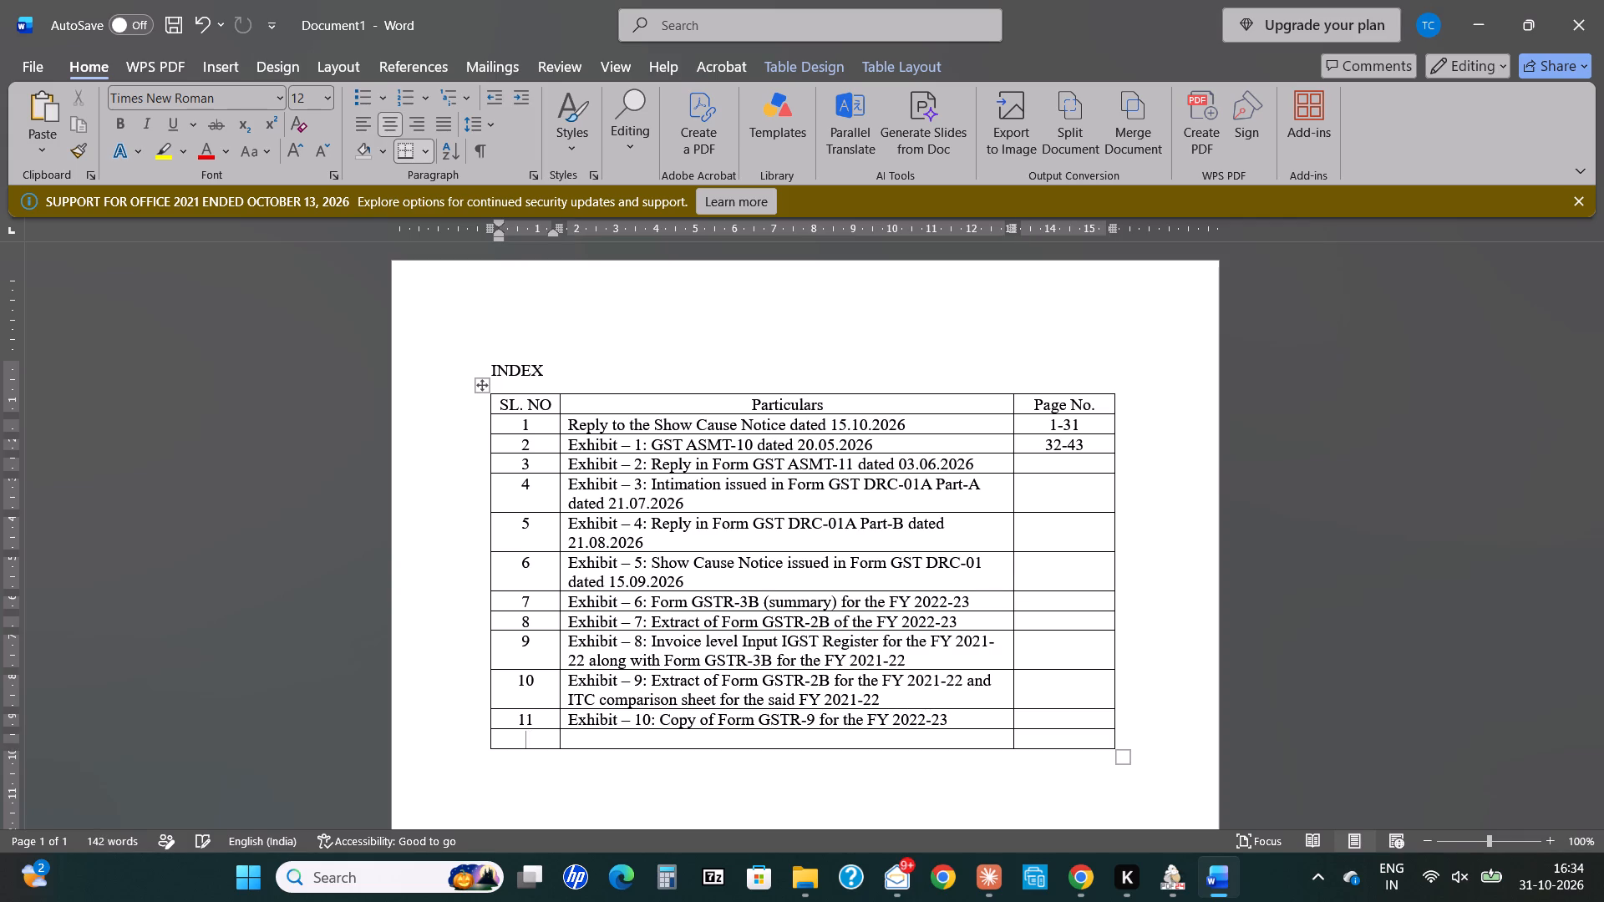
pyautogui.write('12')
pyautogui.press('Tab')
pyautogui.write('Exhibit -11')
pyautogui.press('BackSpace')
pyautogui.press('BackSpace')
pyautogui.press('space')
pyautogui.write('1')
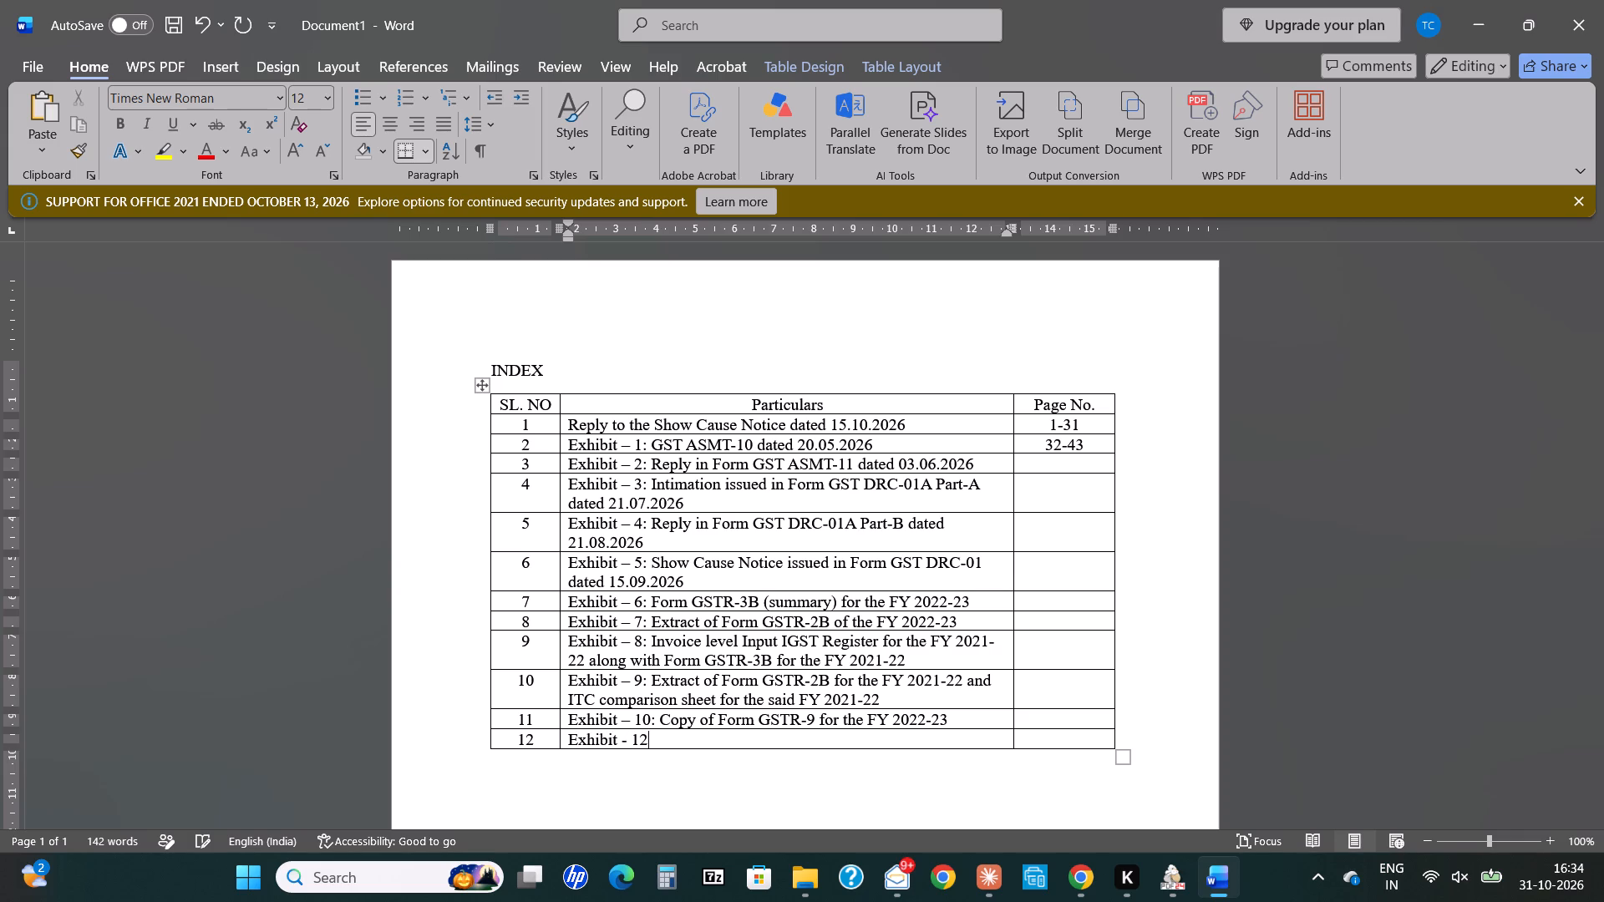
pyautogui.press('BackSpace')
pyautogui.write('1"')
pyautogui.press('space')
pyautogui.press('BackSpace')
pyautogui.press('BackSpace')
pyautogui.write(':')
pyautogui.press('space')
pyautogui.hotkey('ctrl', 's')
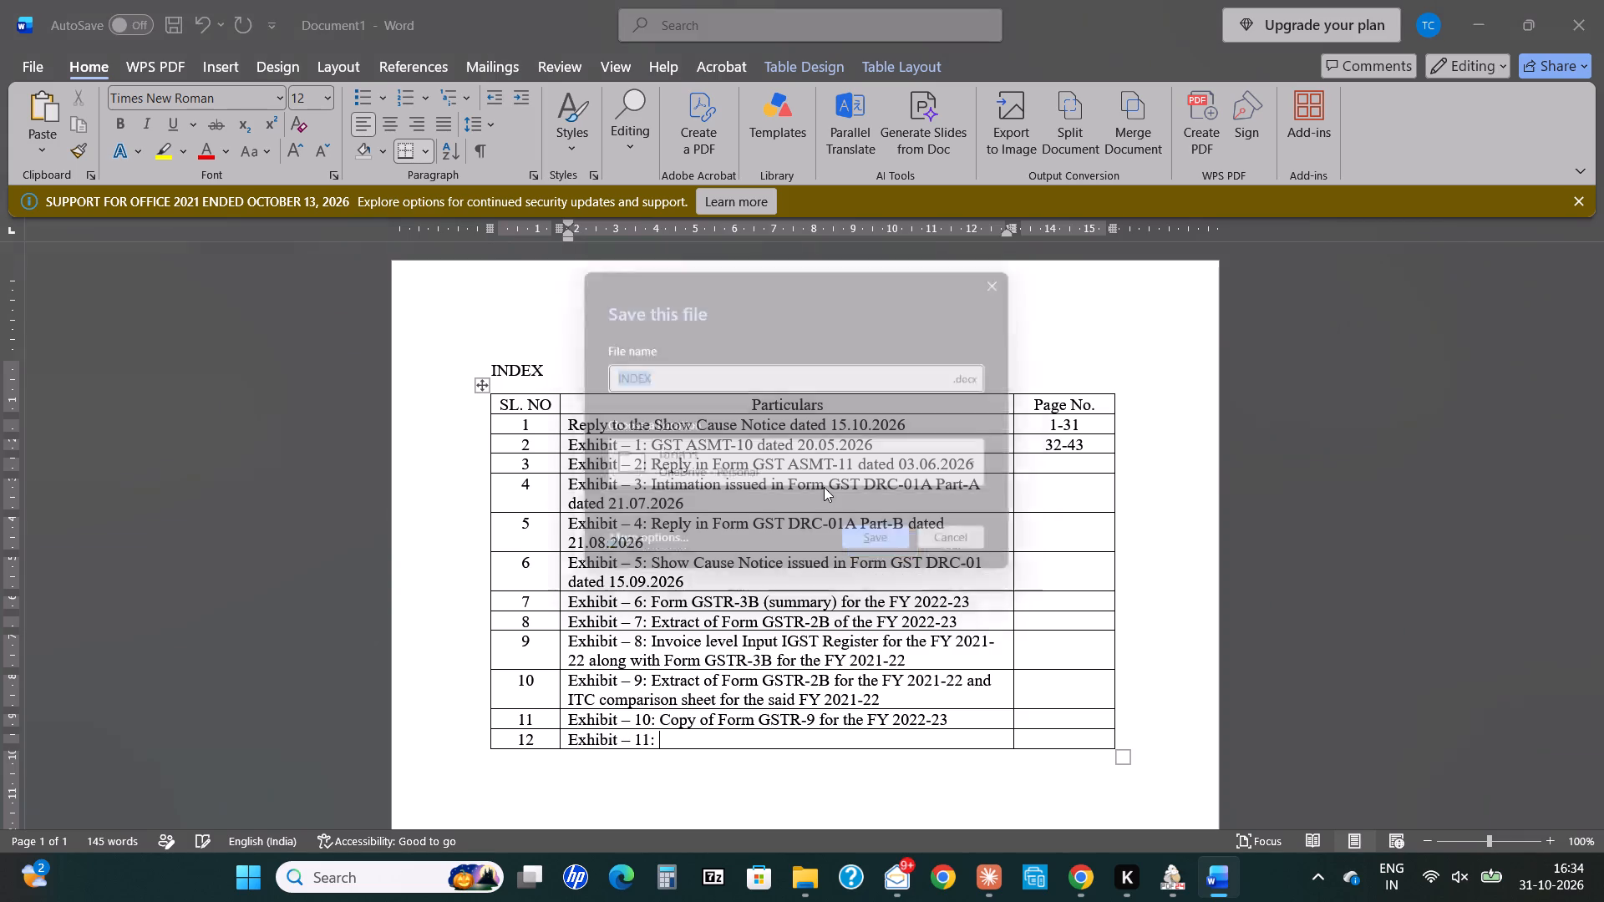
pyautogui.press('Escape')
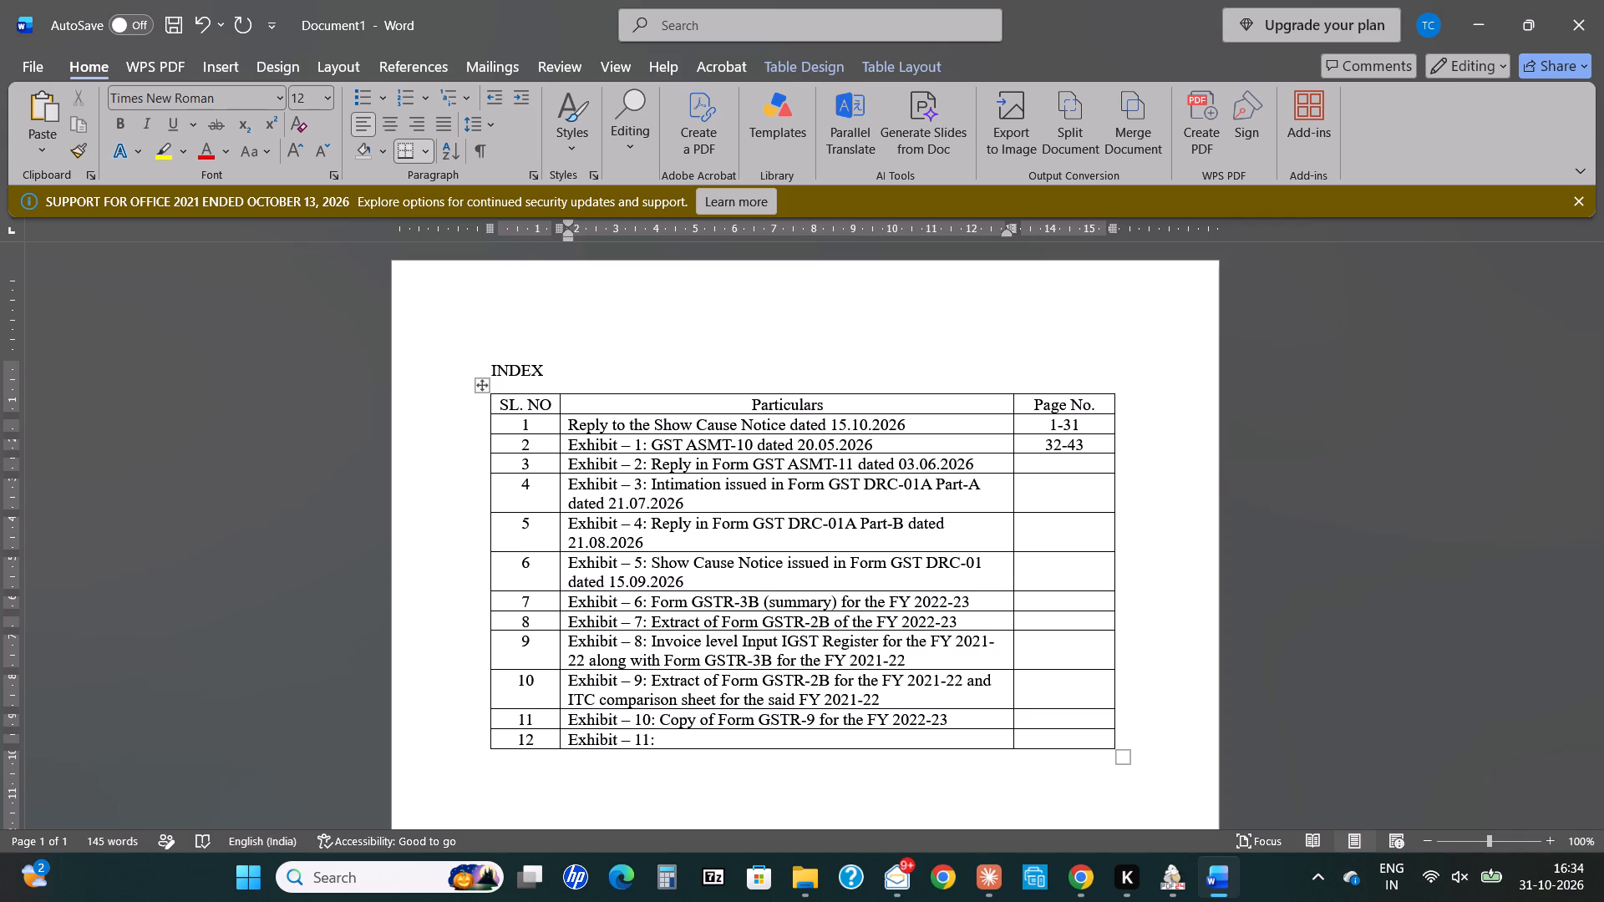
# Continue the Exhibit – 11 text with "Copy of Circular No. ".
pyautogui.hotkey('shift', 'c')
pyautogui.press('BackSpace')
pyautogui.write('Cop y')
pyautogui.press('BackSpace')
pyautogui.press('BackSpace')
pyautogui.press('space')
pyautogui.press('BackSpace')
pyautogui.write('y of t')
pyautogui.hotkey('shift', 'BackSpace')
pyautogui.write('CI')
pyautogui.press('BackSpace')
pyautogui.write('icru')
pyautogui.press('BackSpace')
pyautogui.press('BackSpace')
pyautogui.press('BackSpace')
pyautogui.write('rcua')
pyautogui.press('BackSpace')
pyautogui.write('lar No.')
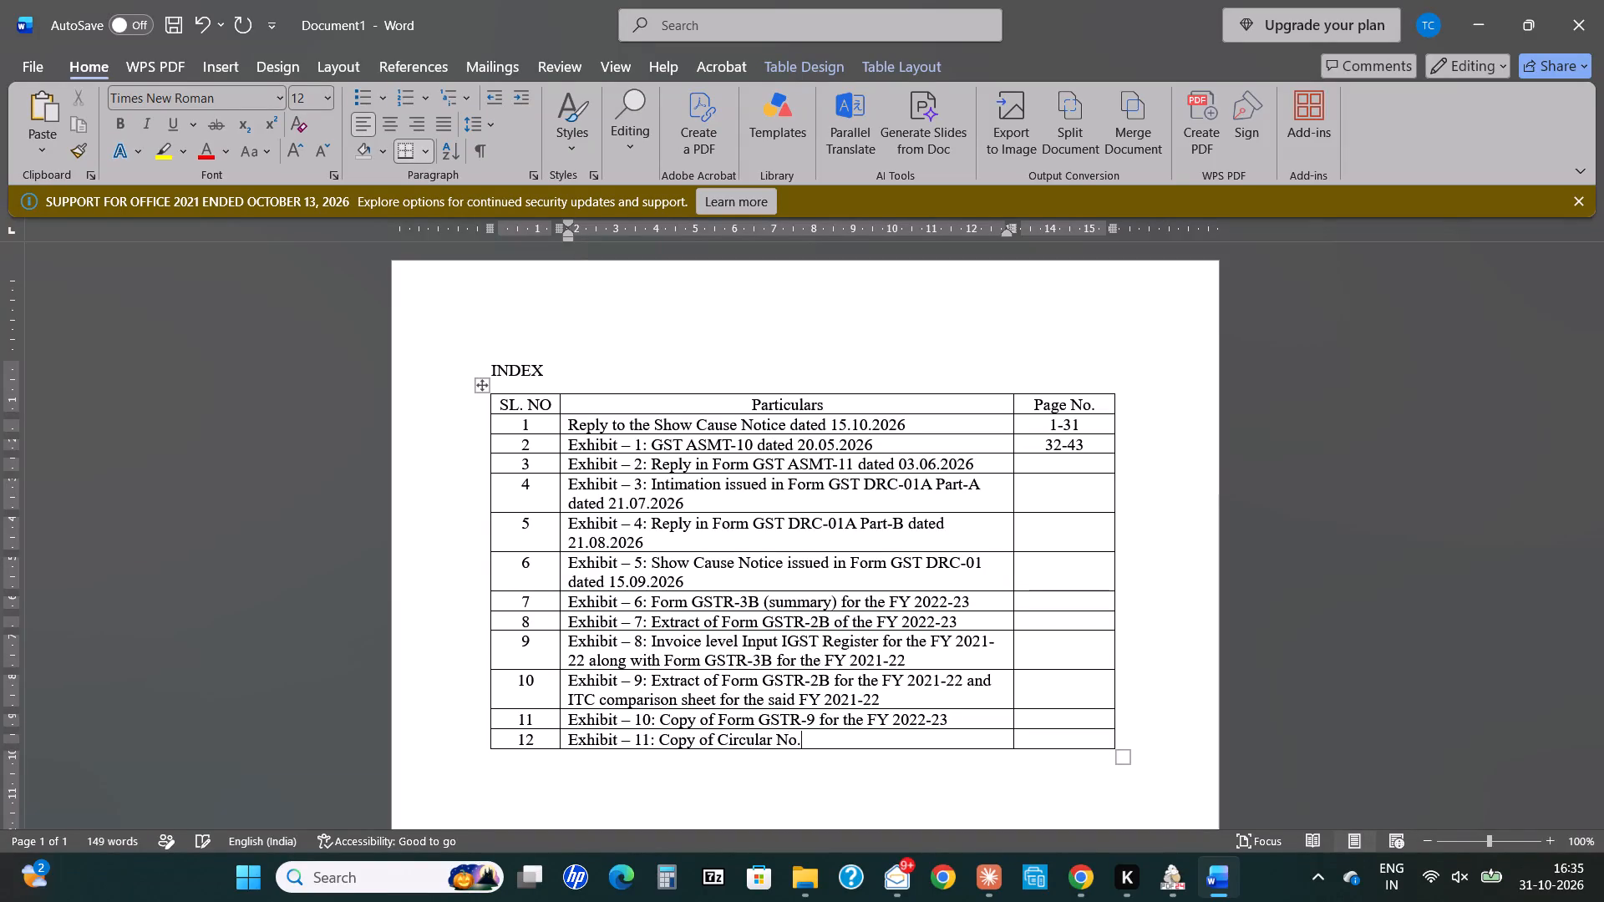
pyautogui.press('space')
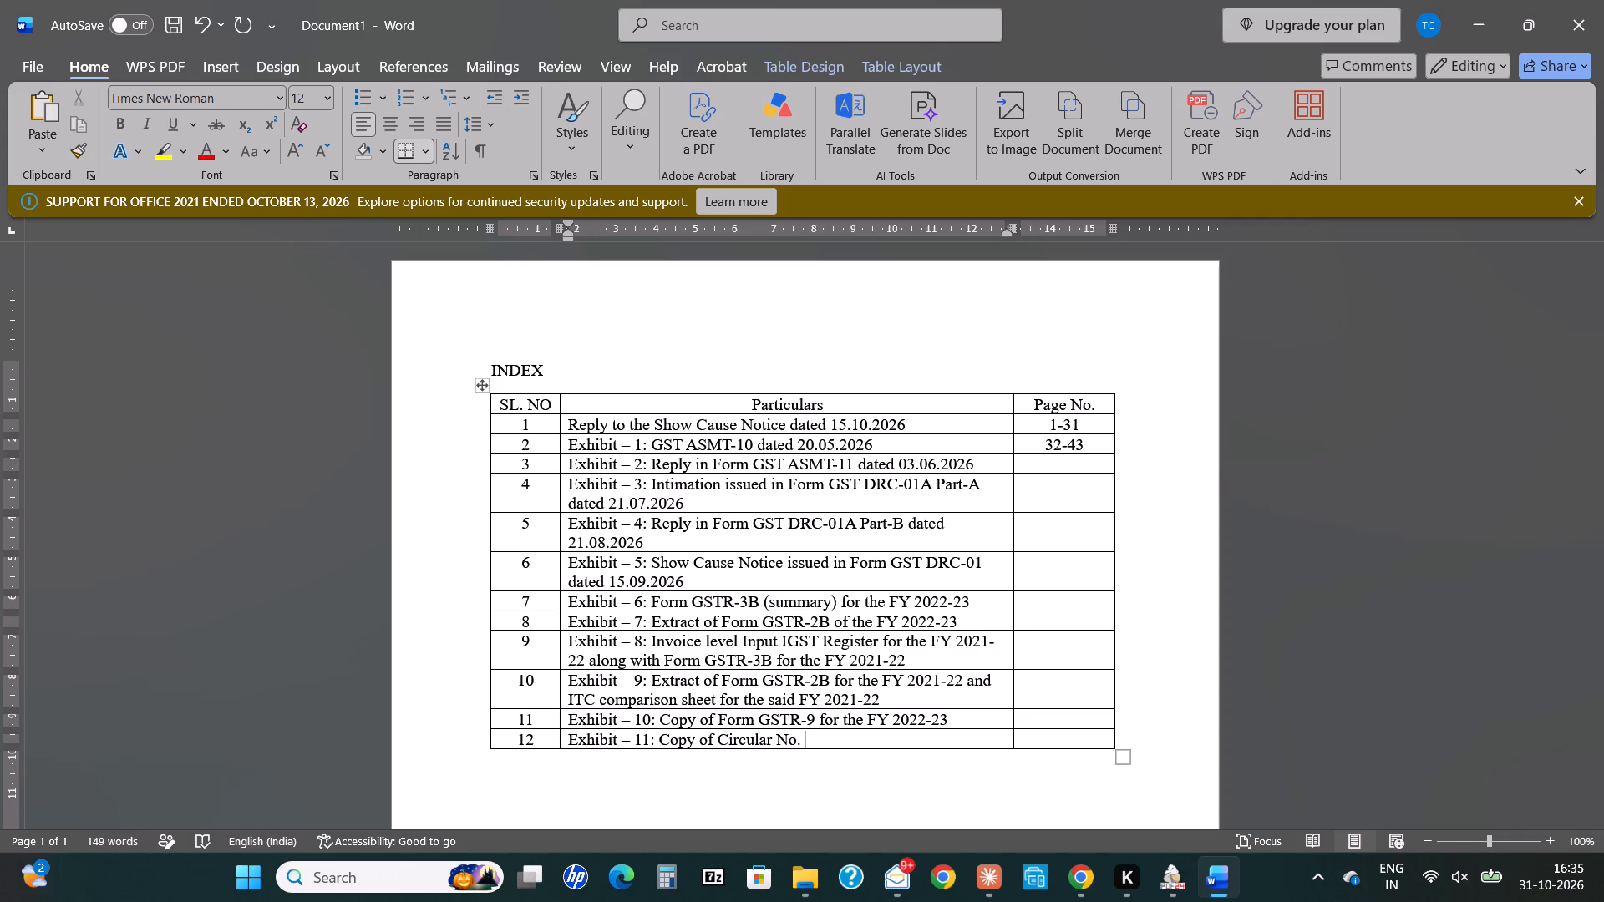
pyautogui.hotkey('shift', 'n')
pyautogui.press('BackSpace')
# Complete the Exhibit – 11 text with "170/02/2022 dated 6th July, 2022".
pyautogui.write('170/02/2022')
pyautogui.press('space')
pyautogui.write('daete')
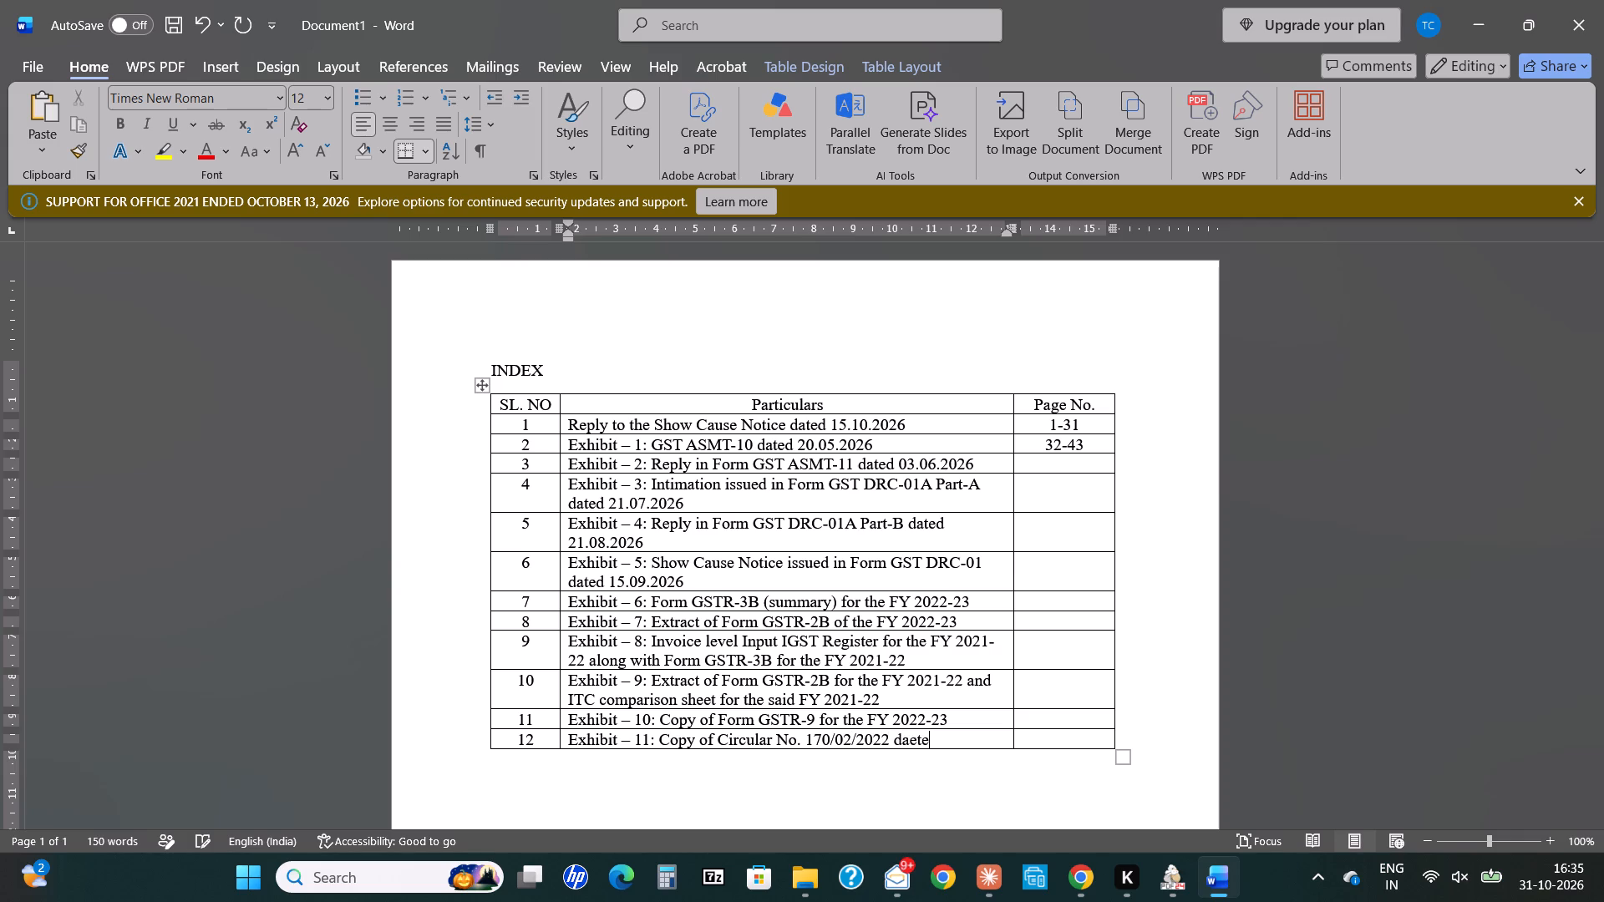
pyautogui.press('BackSpace')
pyautogui.press('BackSpace')
pyautogui.press('BackSpace')
pyautogui.write('ted')
pyautogui.press('space')
pyautogui.press('6')
pyautogui.press('BackSpace')
pyautogui.write('6th July,')
pyautogui.press('space')
pyautogui.write('2022')
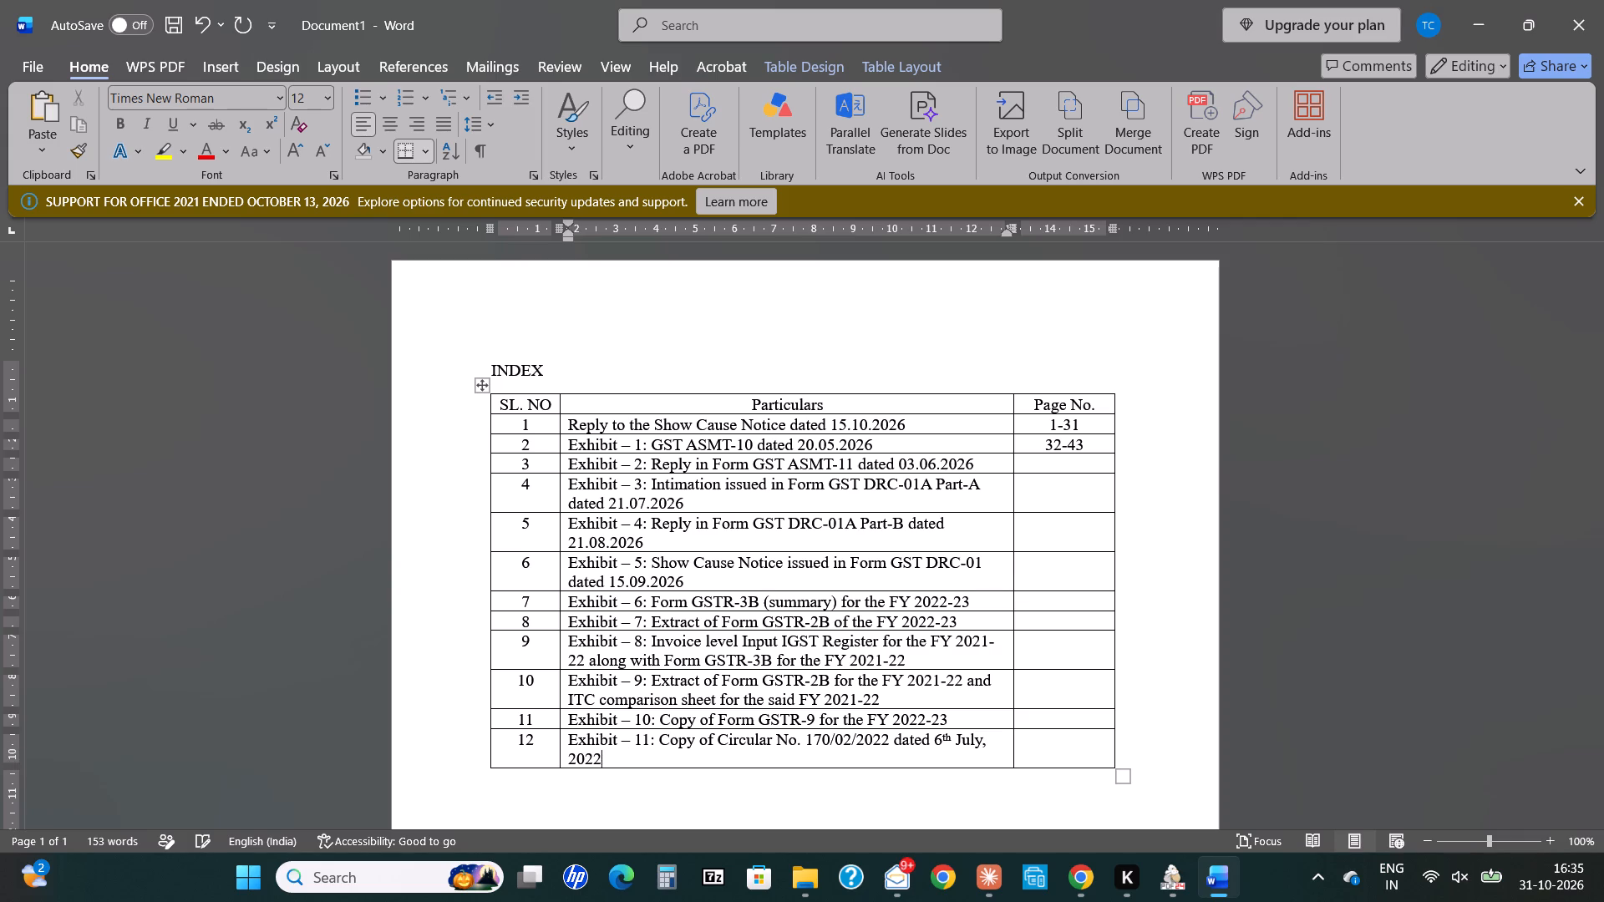
# Auto-fit the width of the Particulars column at its border with the Page No. column.
pyautogui.press('Tab')
pyautogui.doubleClick(1013, 404)
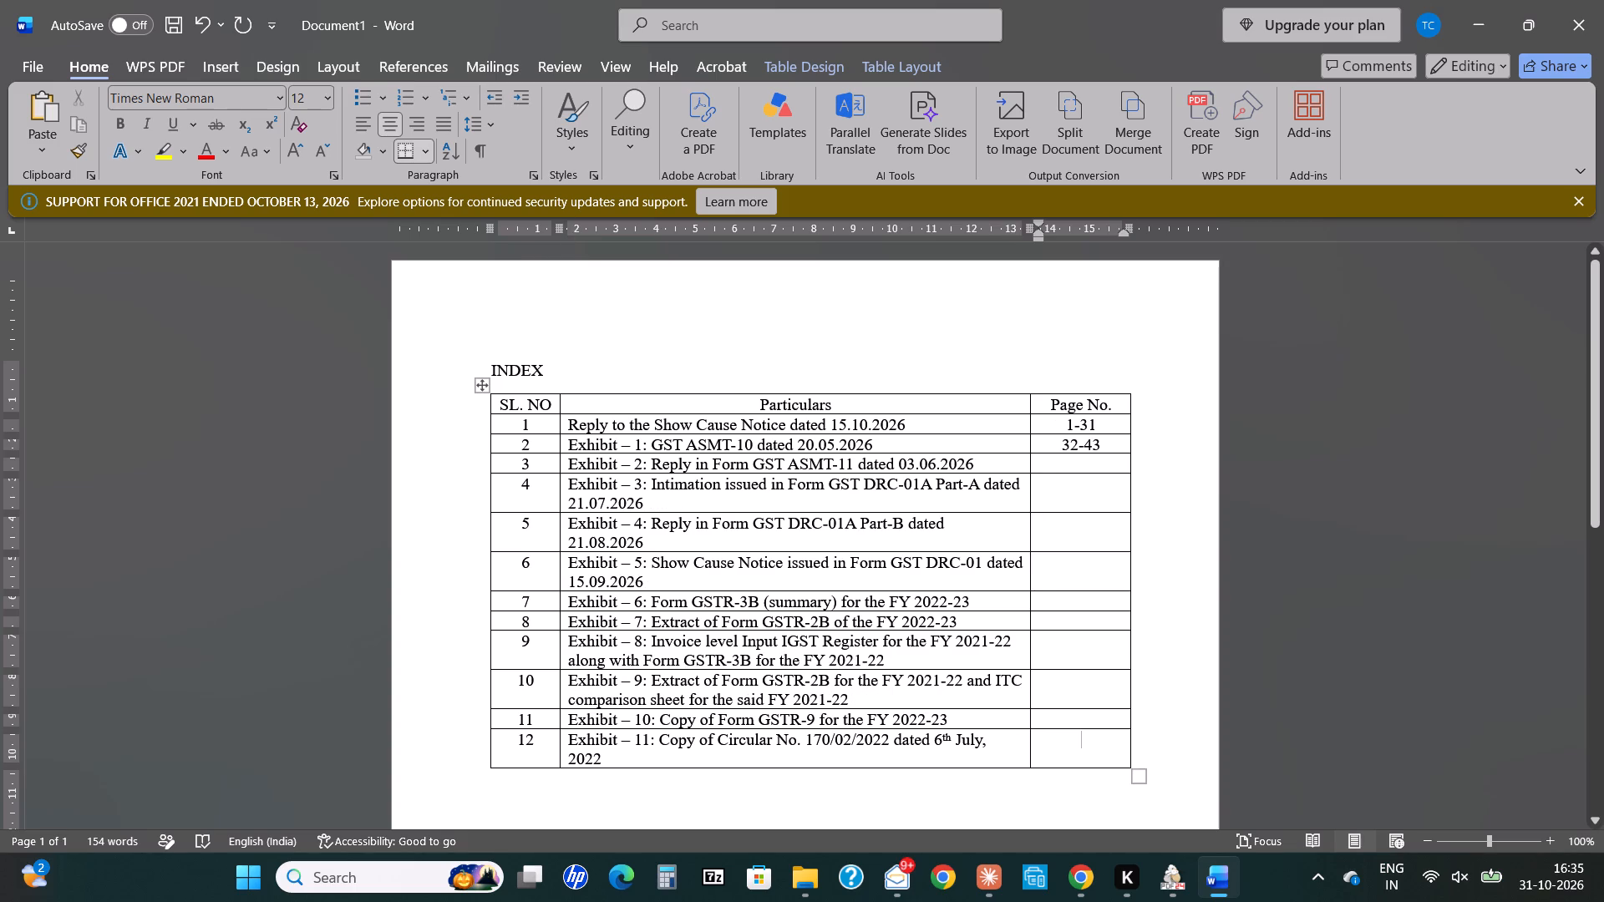
# Justify all the text in the document, including the INDEX heading and the whole table.
pyautogui.hotkey('ctrl', 'a')
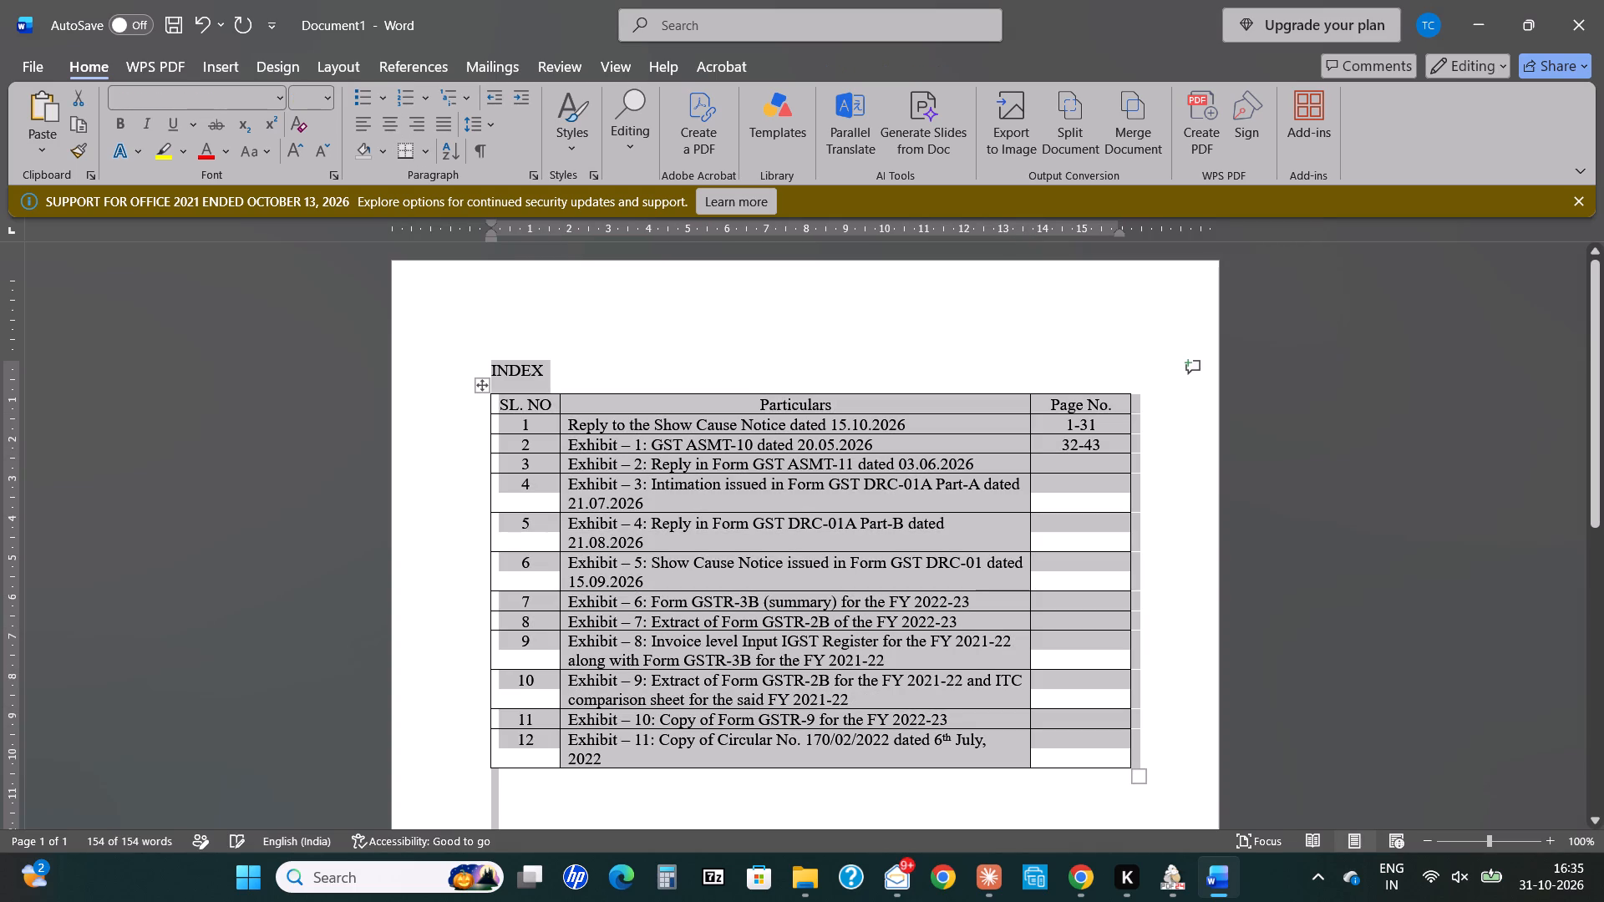
pyautogui.write('haj')
pyautogui.press('Left')
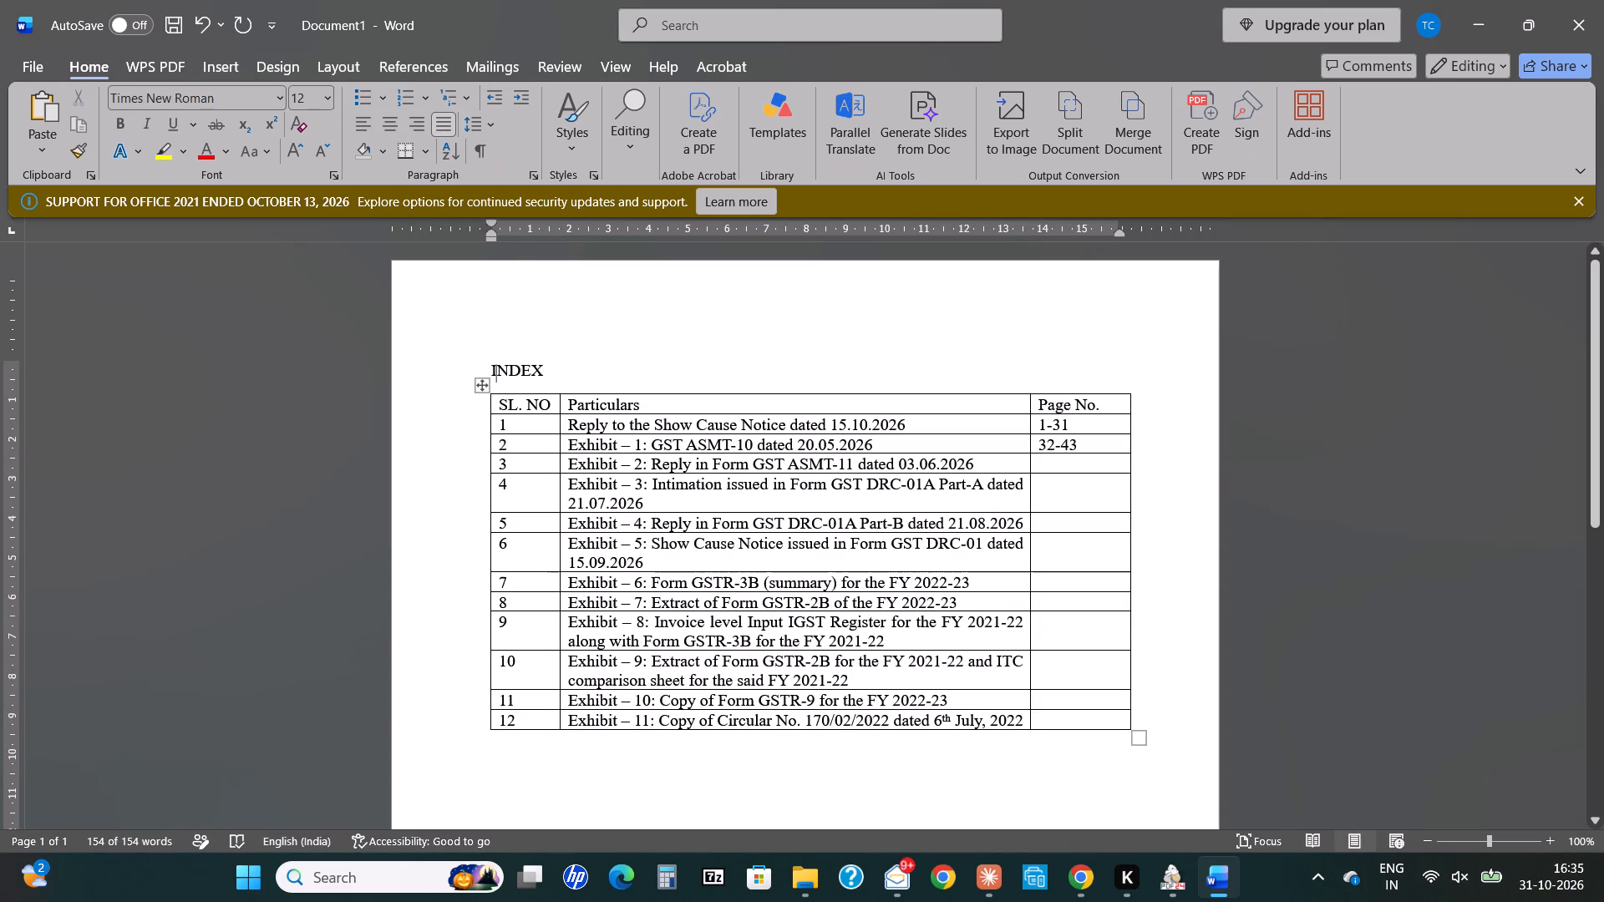
# Center the text of the table's header row: SL. NO, Particulars and Page No.
pyautogui.press('Down')
pyautogui.hotkey('shift', 'End')
pyautogui.hotkey('shift', 'Right')
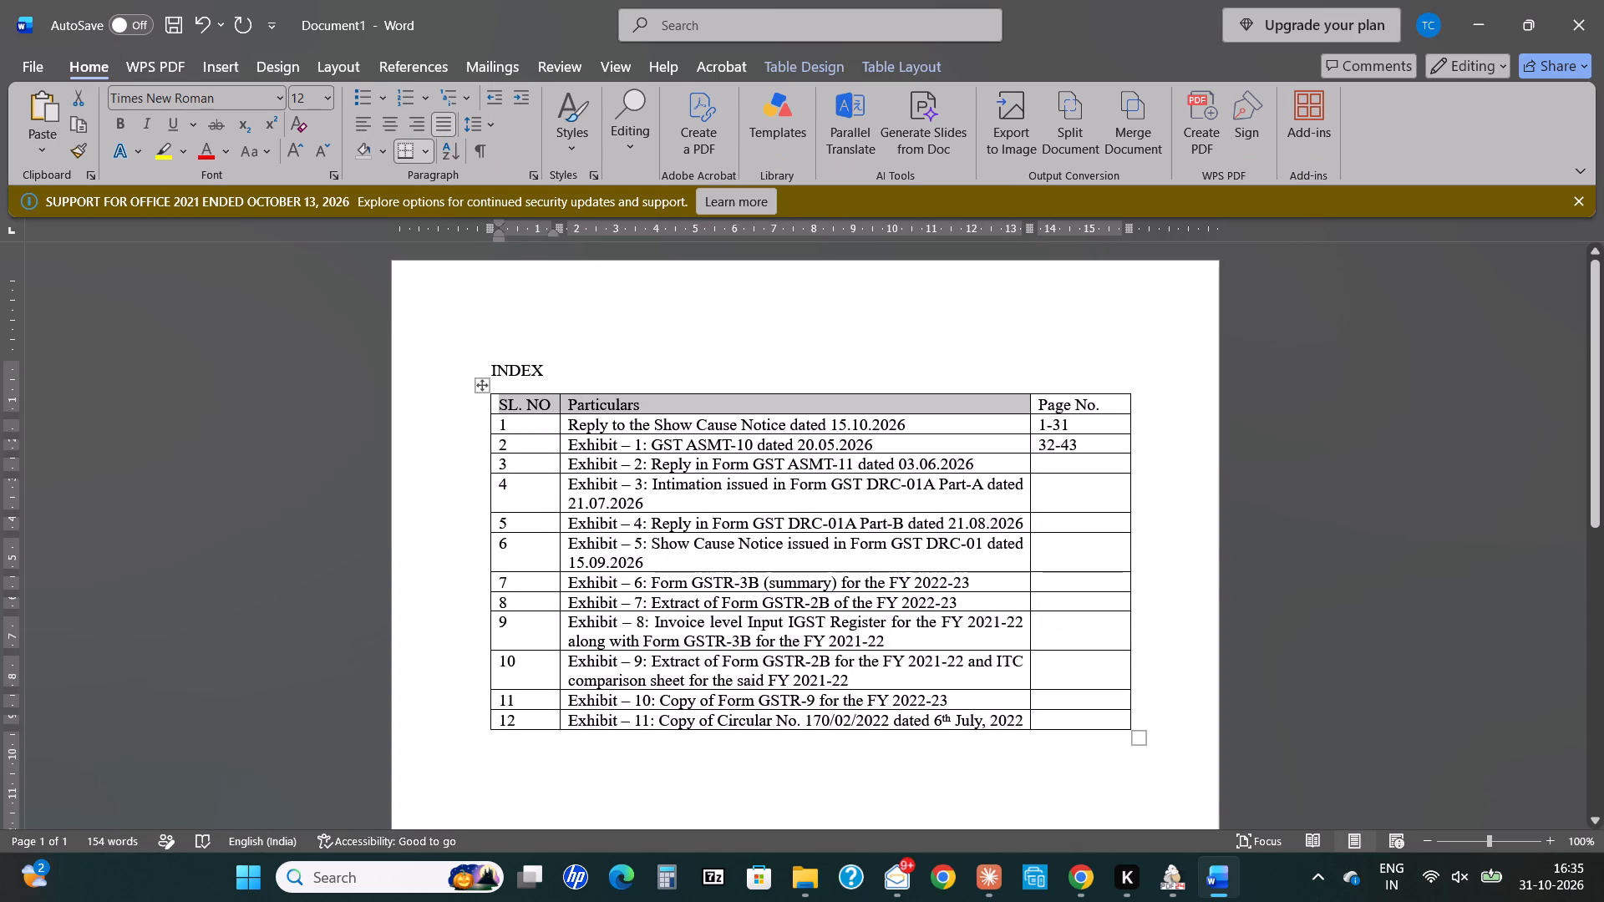
pyautogui.hotkey('shift', 'Right')
pyautogui.write('hac')
# Center the serial numbers 1 to 12 in the SL. NO column.
pyautogui.press('Down')
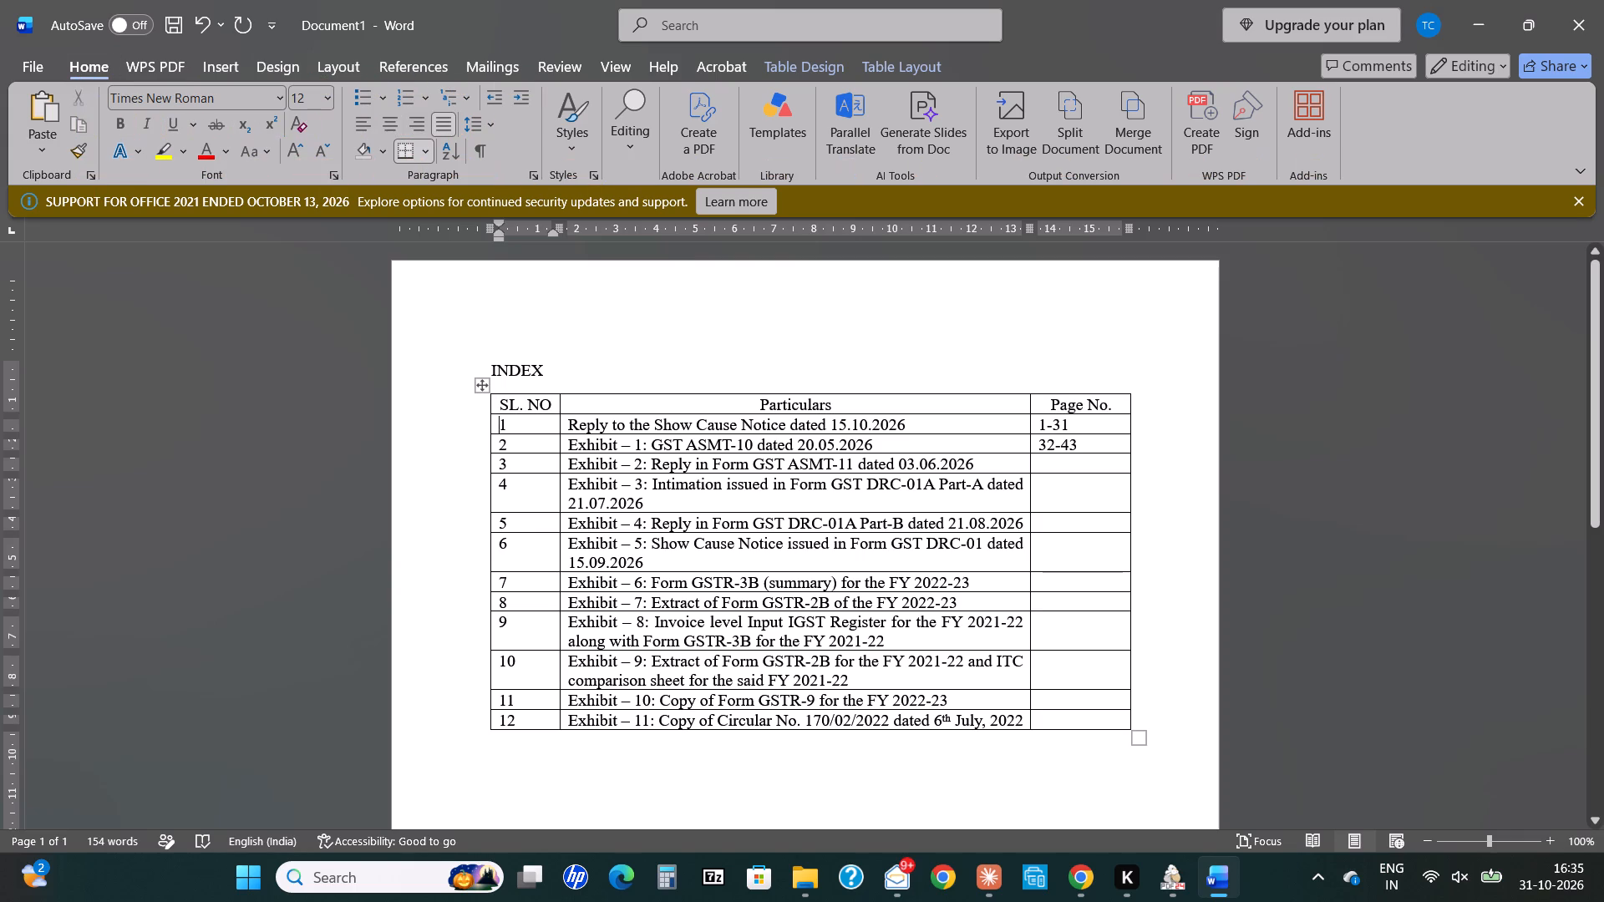
pyautogui.press('Down')
pyautogui.press('Up')
pyautogui.hotkey('shift', 'Down')
pyautogui.hotkey('ctrl', 'shift', 'Down')
pyautogui.hotkey('ctrl', 'shift', 'Down')
pyautogui.hotkey('shift', 'Left')
pyautogui.hotkey('shift', 'Left')
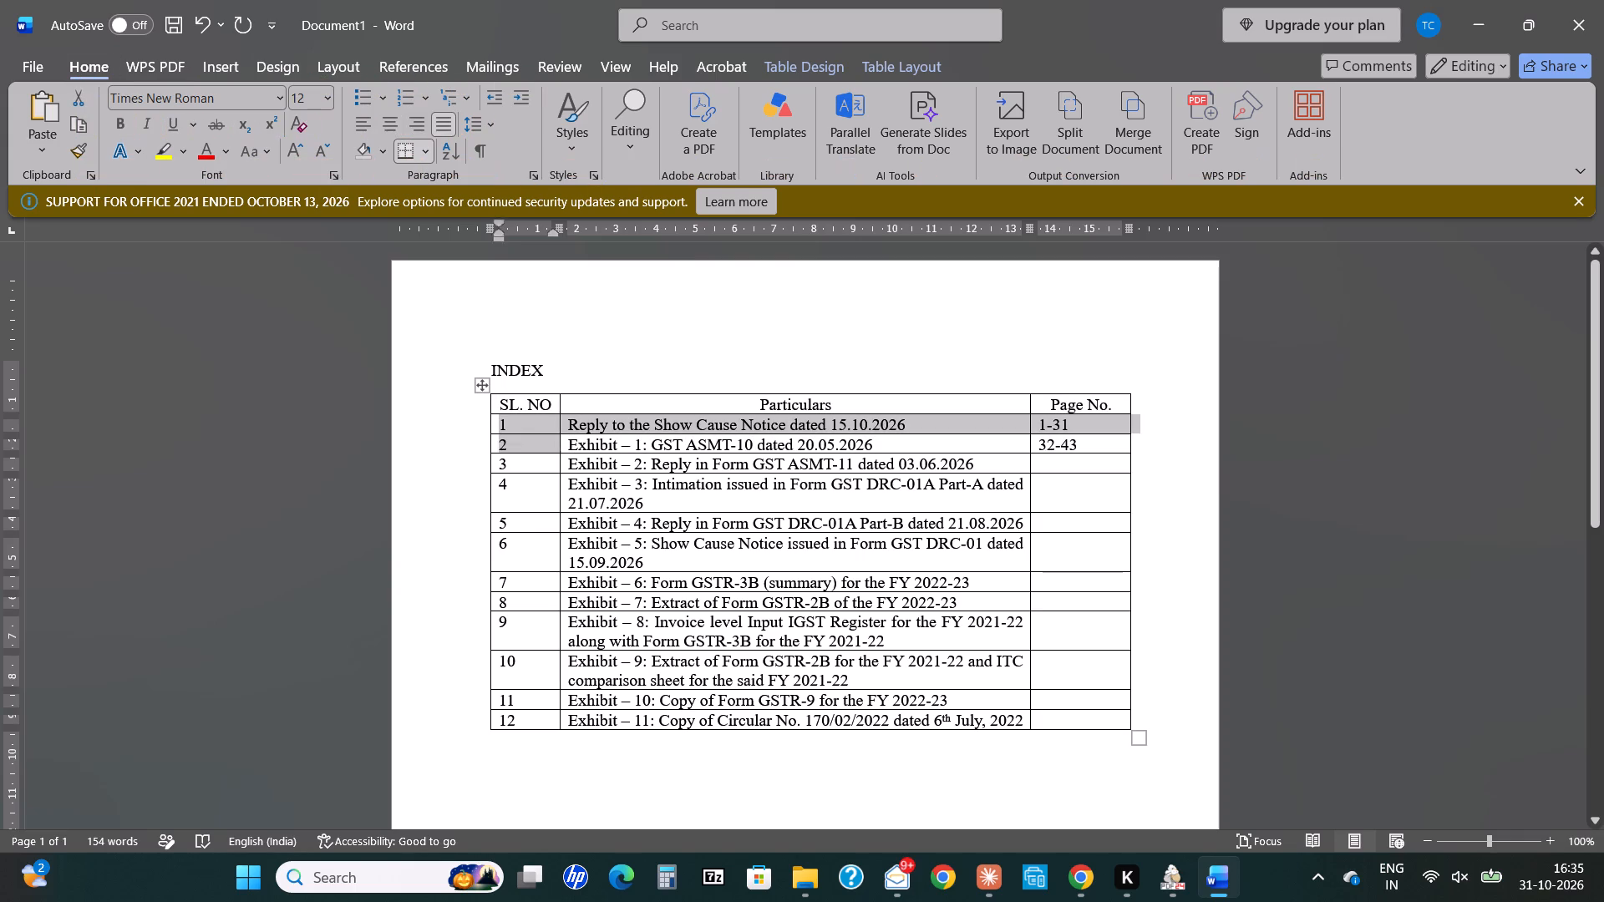
pyautogui.hotkey('shift', 'Left')
pyautogui.hotkey('shift', 'Left')
pyautogui.hotkey('shift', 'Left')
pyautogui.hotkey('shift', 'Left')
pyautogui.hotkey('ctrl', 'shift', 'Left')
pyautogui.hotkey('shift', 'Down')
pyautogui.hotkey('shift', 'Down')
pyautogui.hotkey('shift', 'Down')
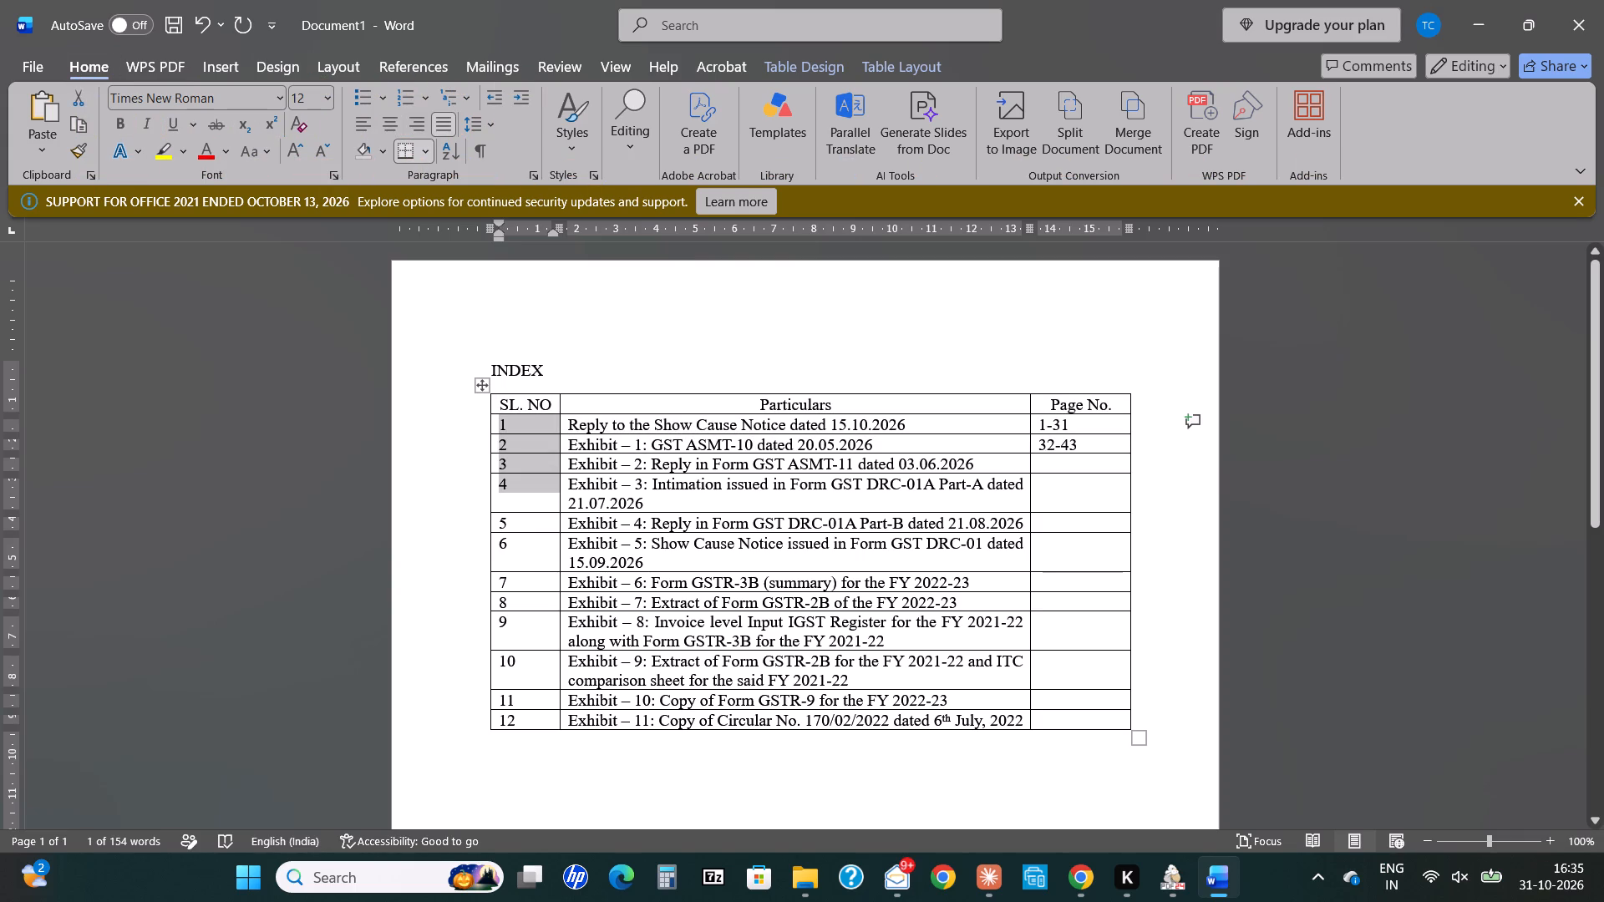
pyautogui.hotkey('shift', 'Down')
pyautogui.hotkey('shift', 'Down')
pyautogui.hotkey('shift', 'Down')
pyautogui.hotkey('shift', 'Down')
pyautogui.hotkey('shift', 'Down')
pyautogui.hotkey('shift', 'Down')
pyautogui.hotkey('shift', 'Down')
pyautogui.hotkey('shift', 'Down')
pyautogui.hotkey('alt', 'a')
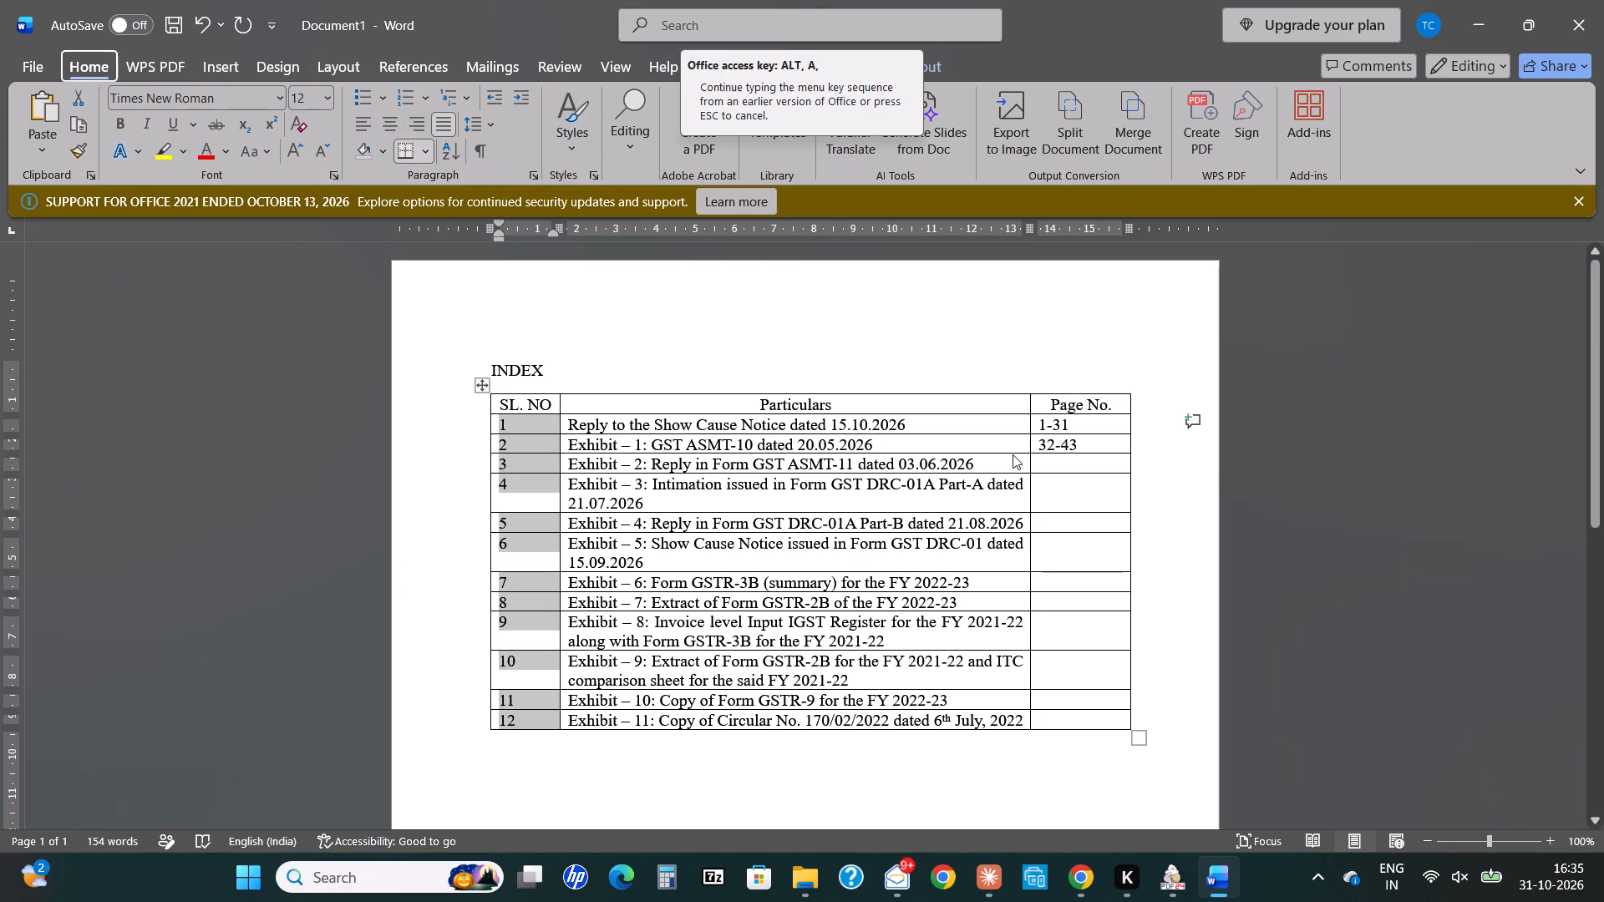
pyautogui.press('Escape')
pyautogui.write('hac')
# Center the Page No. column's cells for rows 1 to 12, including the empty ones.
pyautogui.press('Tab')
pyautogui.press('Tab')
pyautogui.press('Tab')
pyautogui.hotkey('shift', 'Down')
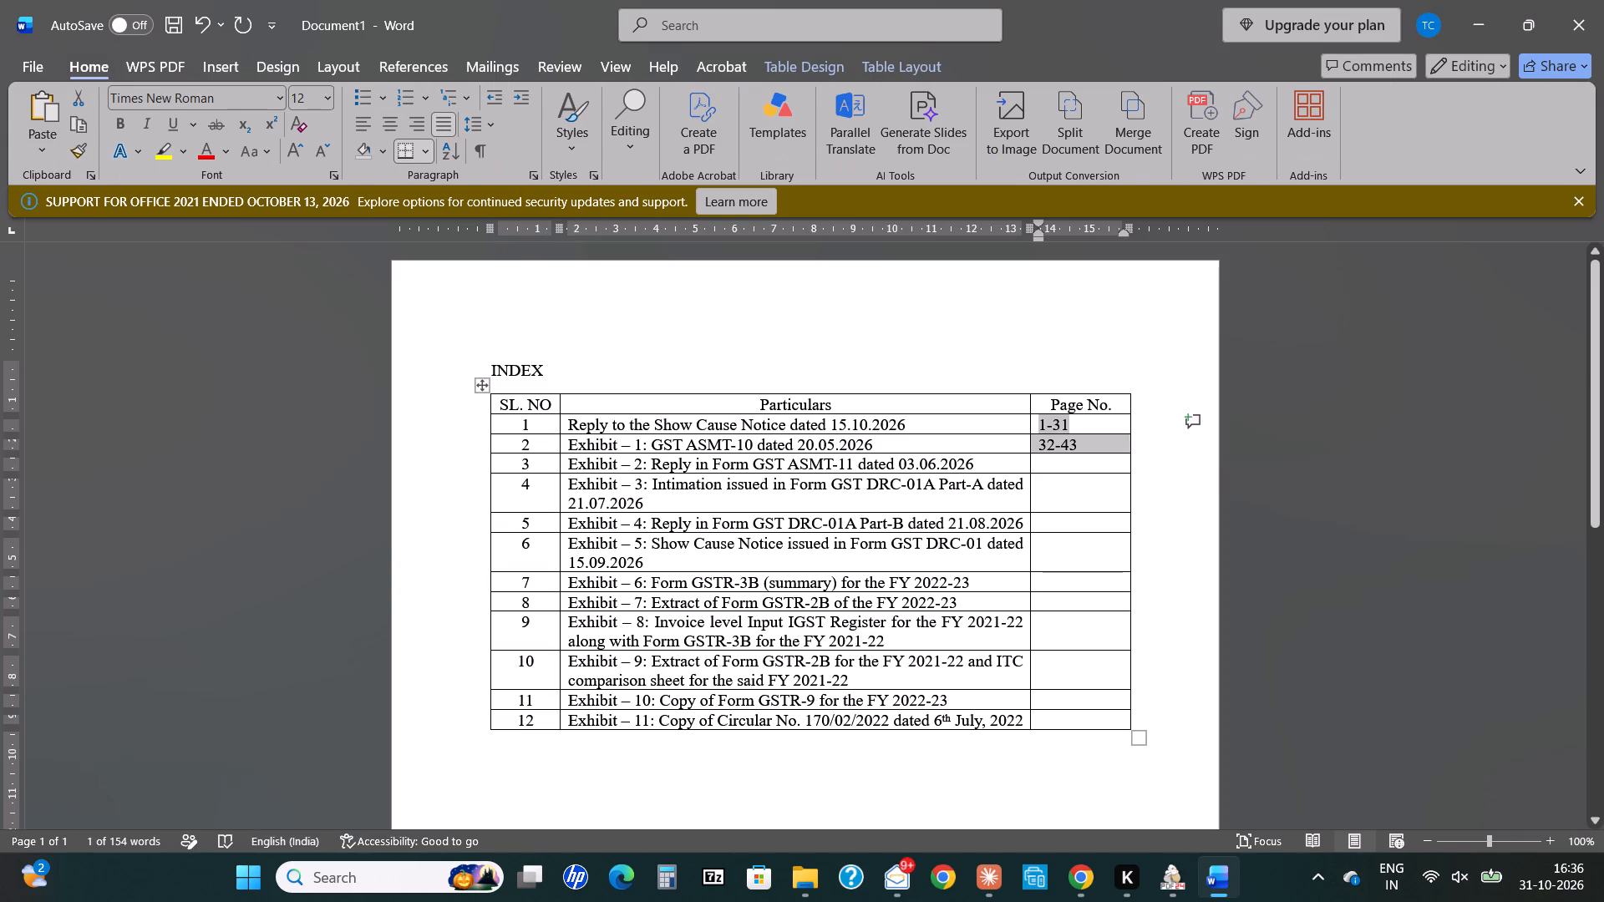
pyautogui.hotkey('shift', 'Down')
pyautogui.hotkey('shift', 'Down')
pyautogui.hotkey('shift', 'Down')
pyautogui.hotkey('shift', 'Down')
pyautogui.hotkey('shift', 'Down')
pyautogui.hotkey('shift', 'Down')
pyautogui.hotkey('shift', 'Down')
pyautogui.hotkey('shift', 'Down')
pyautogui.hotkey('shift', 'Down')
pyautogui.hotkey('shift', 'Down')
pyautogui.hotkey('shift', 'Down')
pyautogui.hotkey('shift', 'Up')
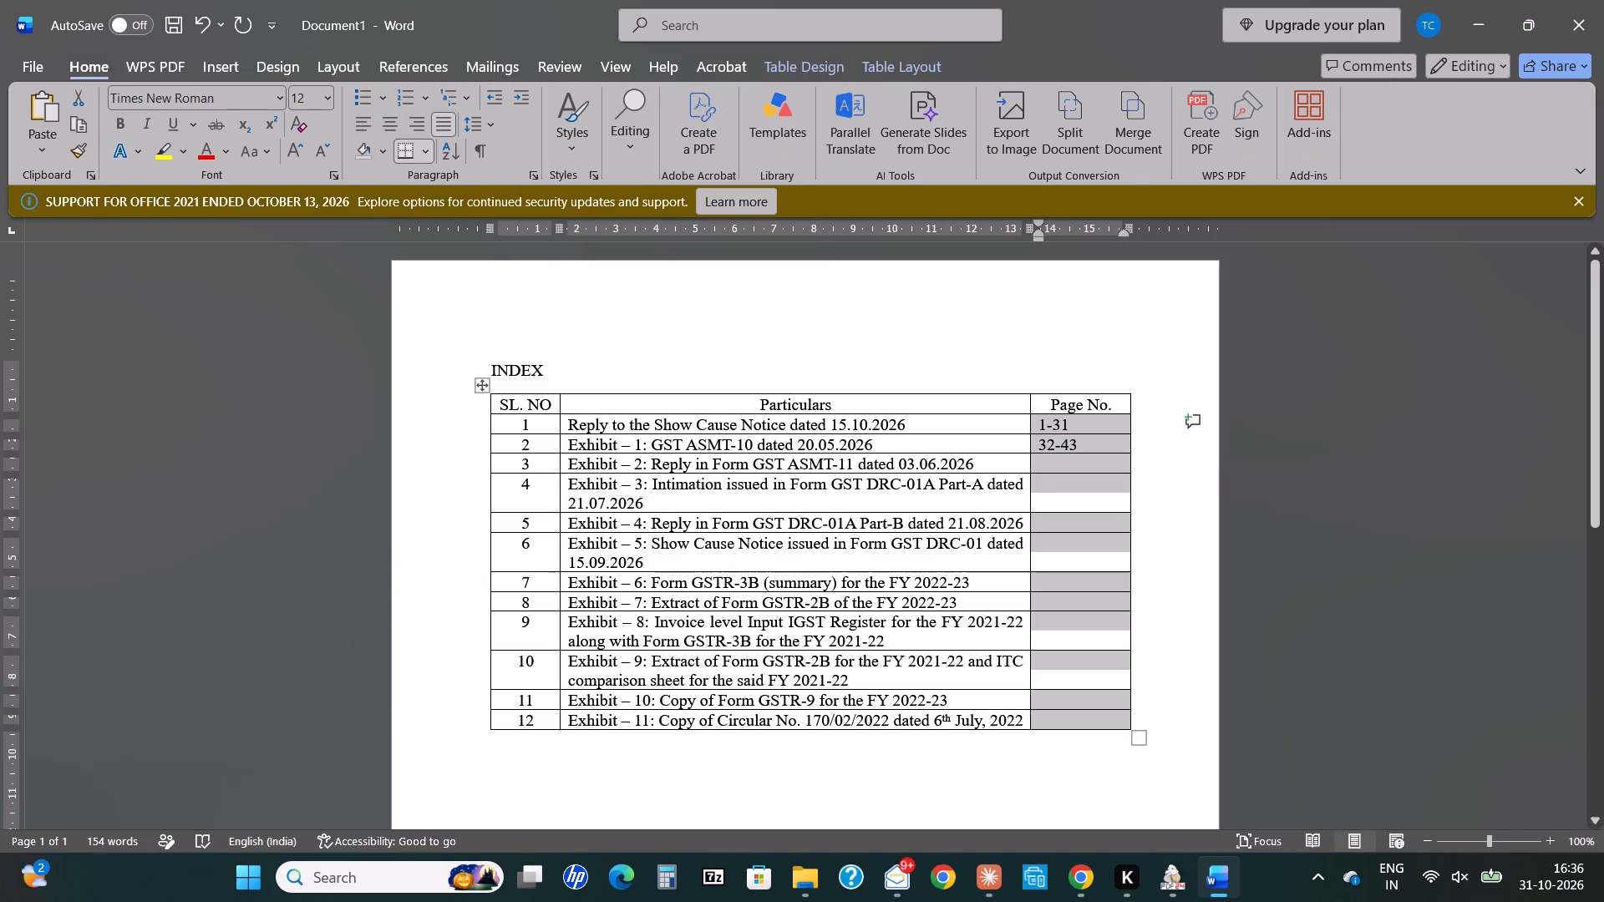
pyautogui.write('hac')
# Add a new row at the end of the table with serial number 13 and begin its particulars with "Exhibit – 12:".
pyautogui.press('Down')
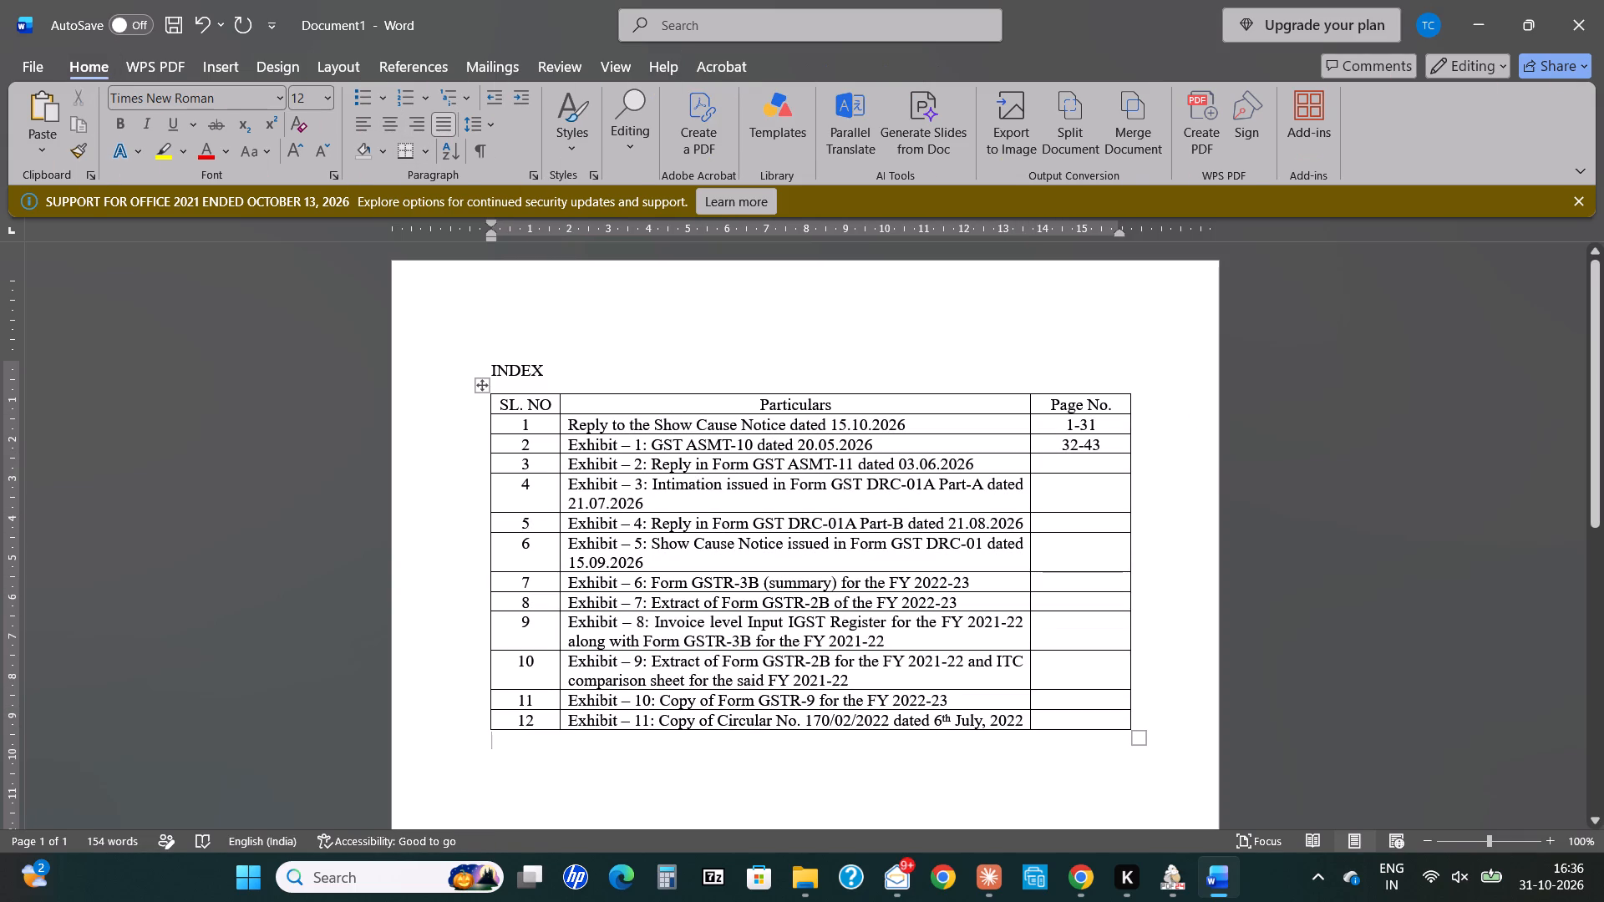
pyautogui.press('Left')
pyautogui.press('Left')
pyautogui.press('Tab')
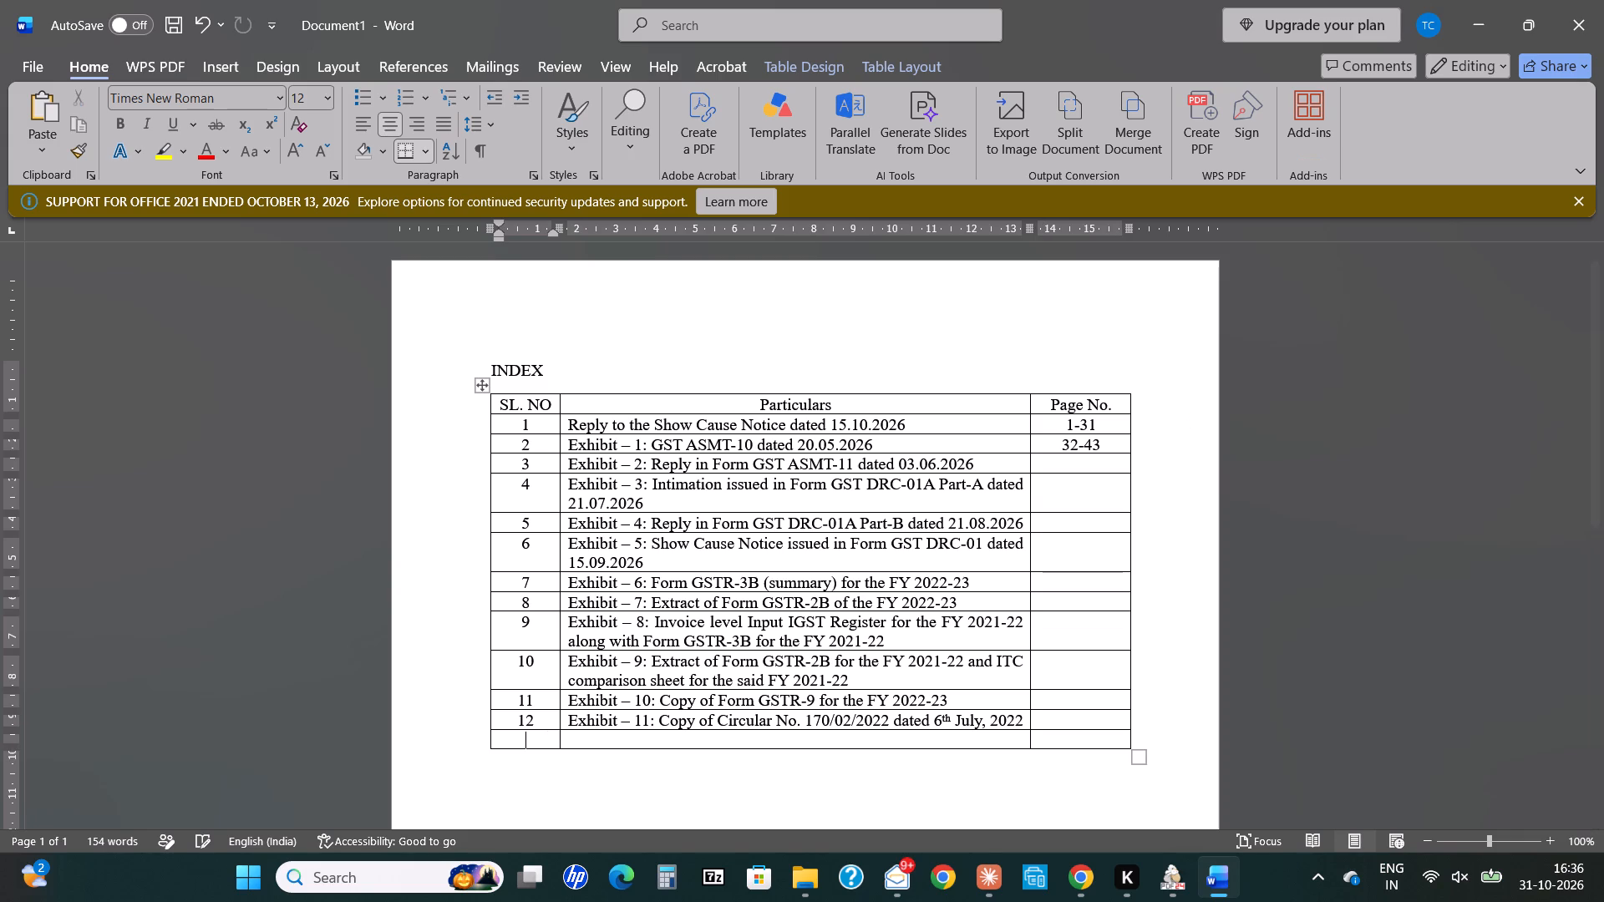
pyautogui.write('13')
pyautogui.press('Tab')
pyautogui.write('Exhibti')
pyautogui.press('BackSpace')
pyautogui.press('BackSpace')
pyautogui.write('it - 12:')
pyautogui.press('space')
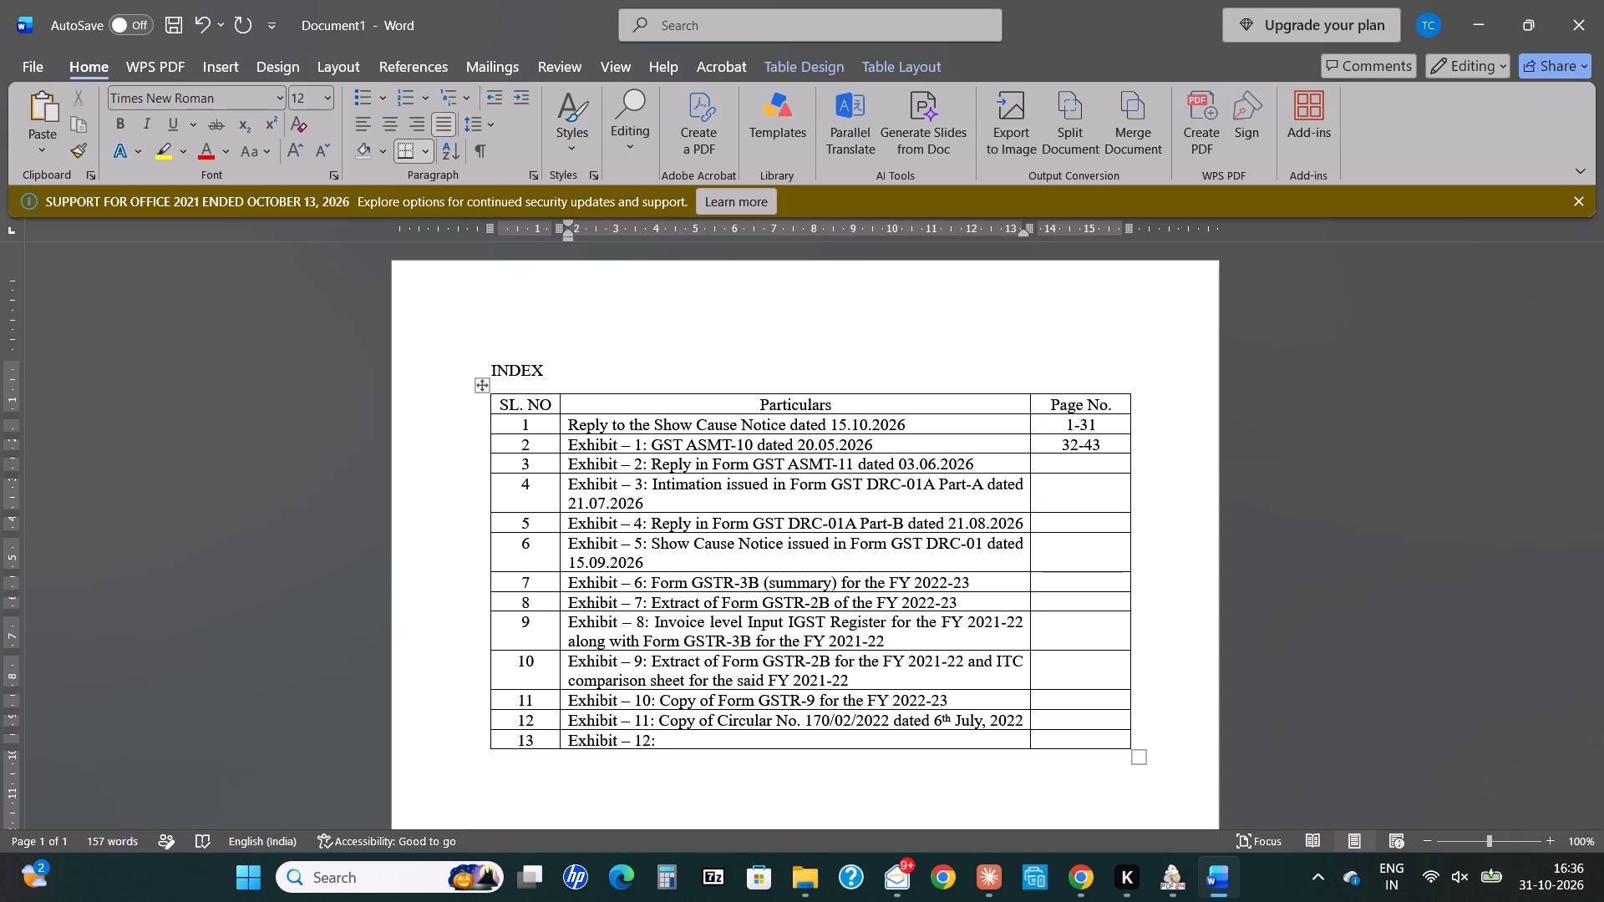